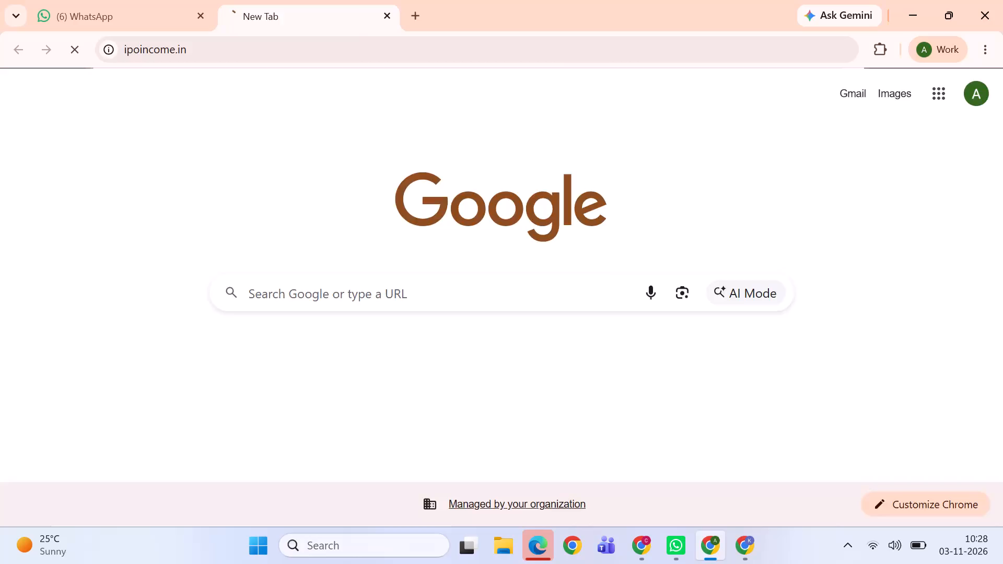
{"action": "left_click", "coordinate": [457, 377]}
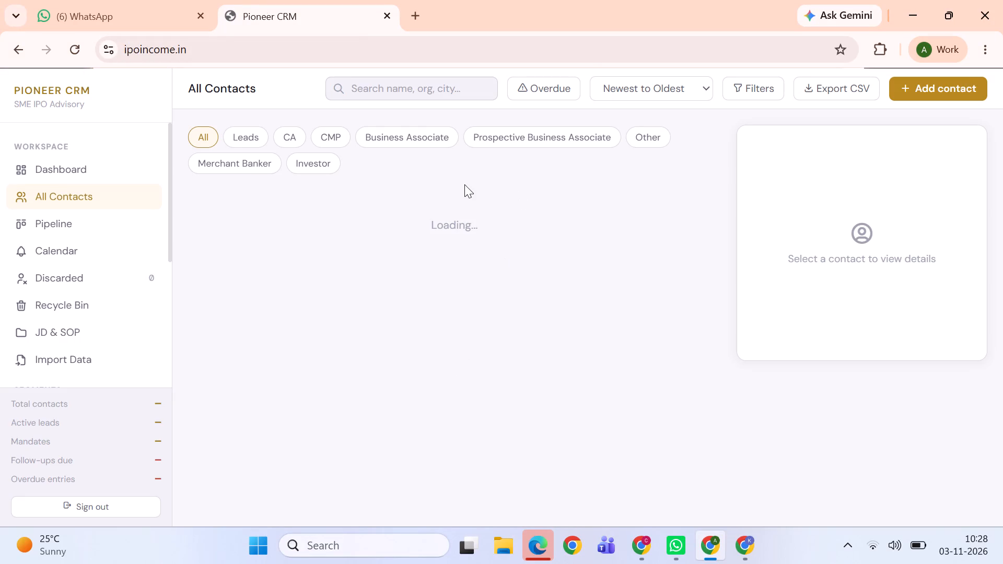
{"action": "left_click", "coordinate": [384, 91]}
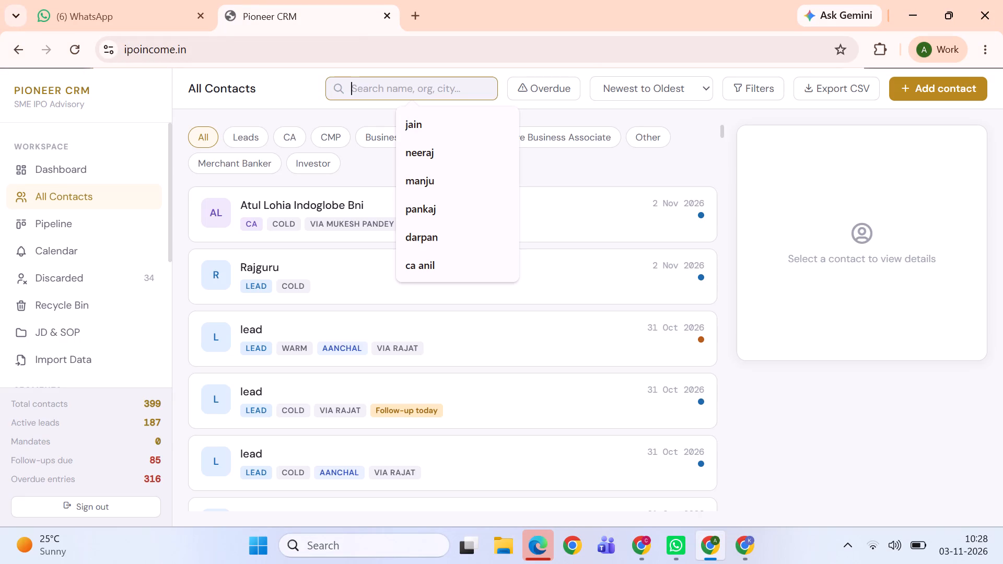
{"action": "type", "text": "munish"}
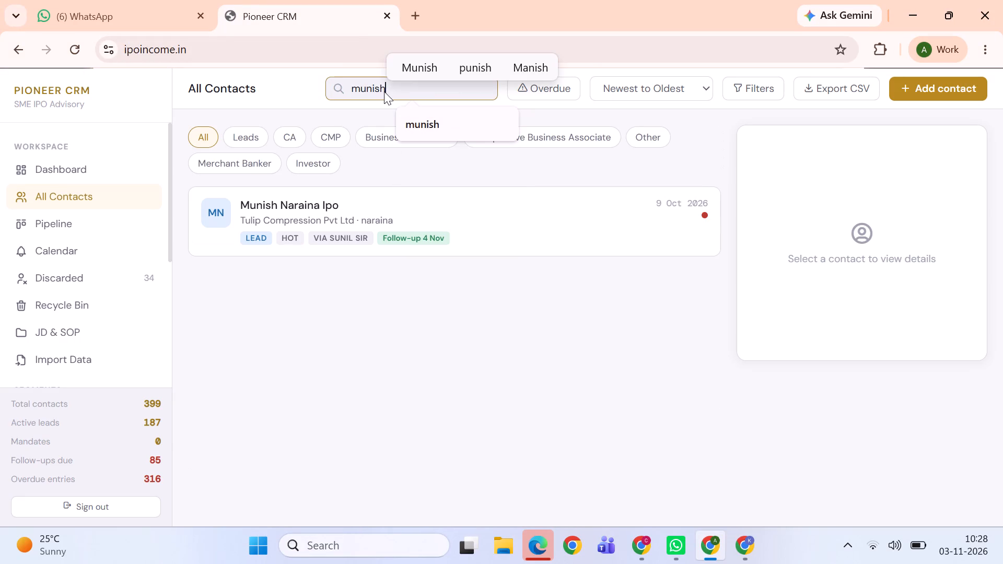
{"action": "left_click", "coordinate": [495, 221]}
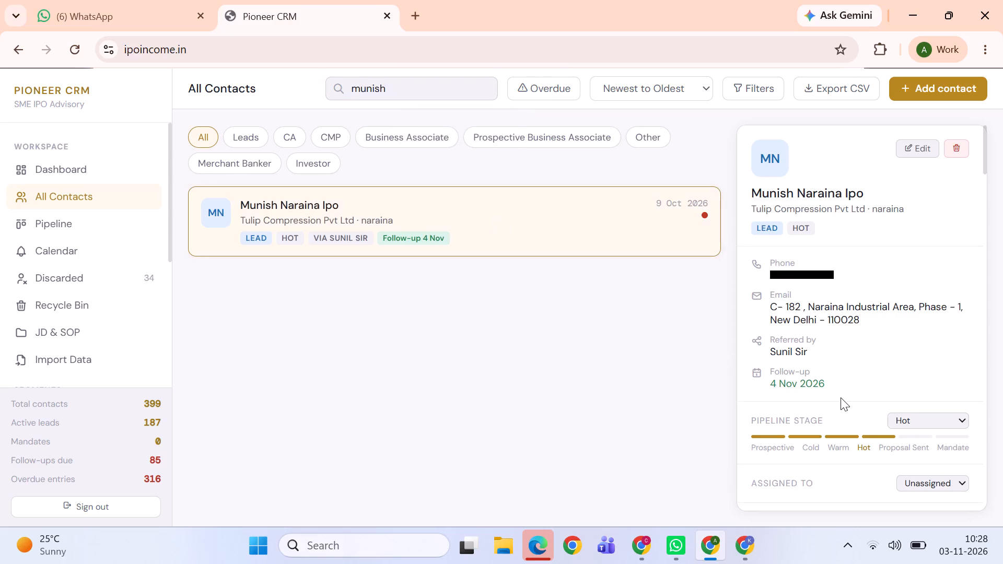
{"action": "scroll", "coordinate": [841, 397], "scroll_direction": "down", "scroll_amount": 4}
{"action": "scroll", "coordinate": [894, 393], "scroll_direction": "down", "scroll_amount": 5}
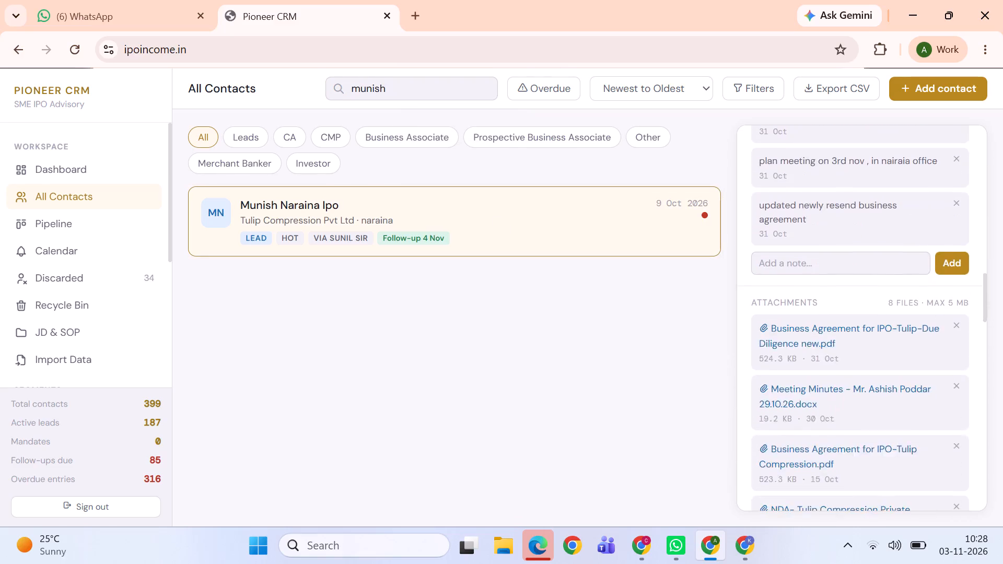
{"action": "scroll", "coordinate": [894, 393], "scroll_direction": "down", "scroll_amount": 2}
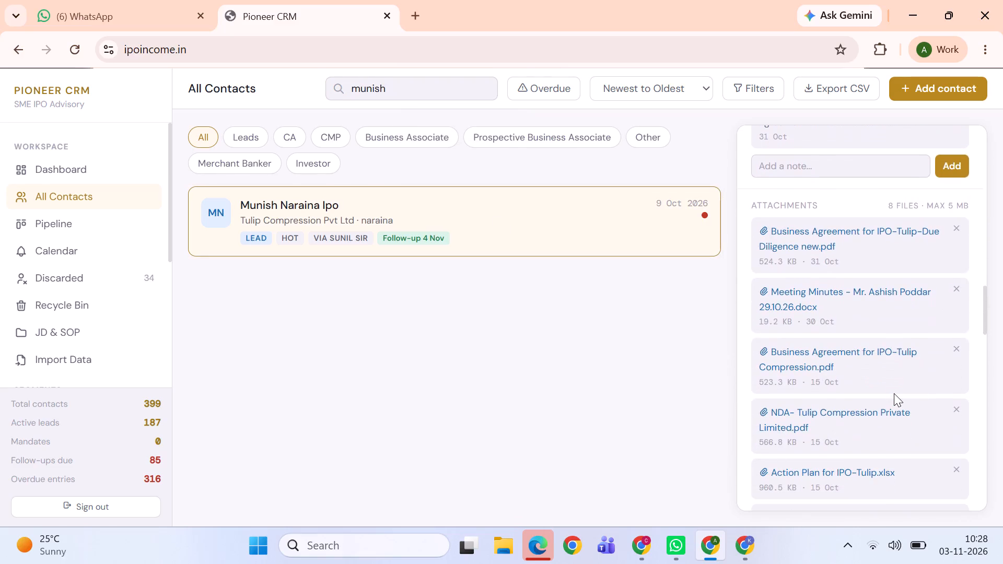
{"action": "scroll", "coordinate": [894, 393], "scroll_direction": "down", "scroll_amount": 2}
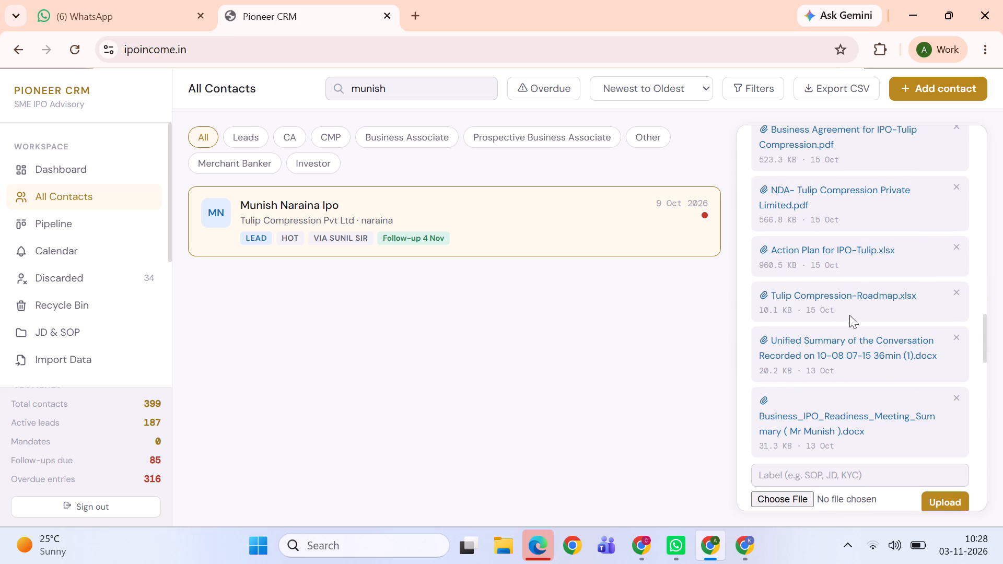
{"action": "scroll", "coordinate": [903, 440], "scroll_direction": "down", "scroll_amount": 1}
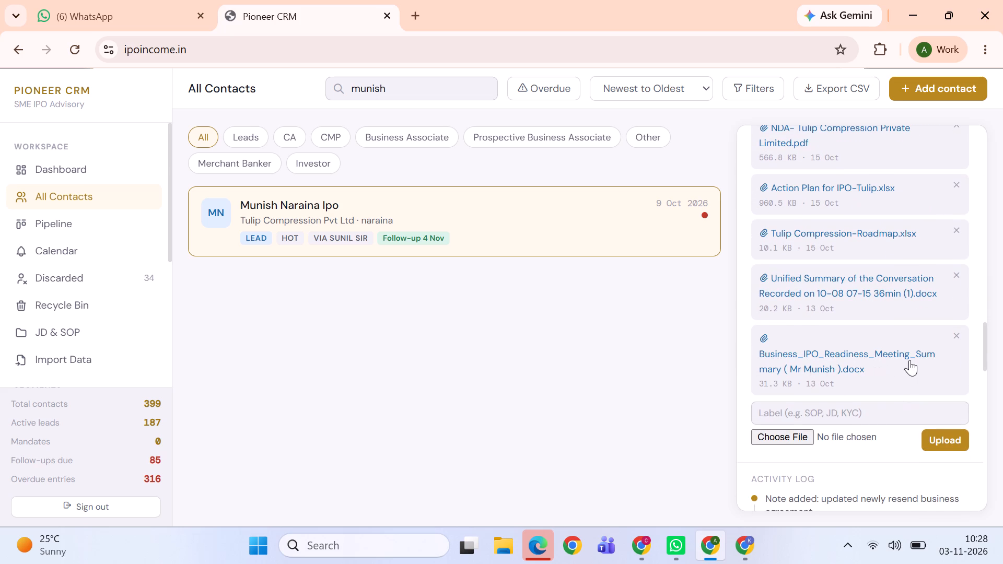
{"action": "left_click", "coordinate": [788, 286]}
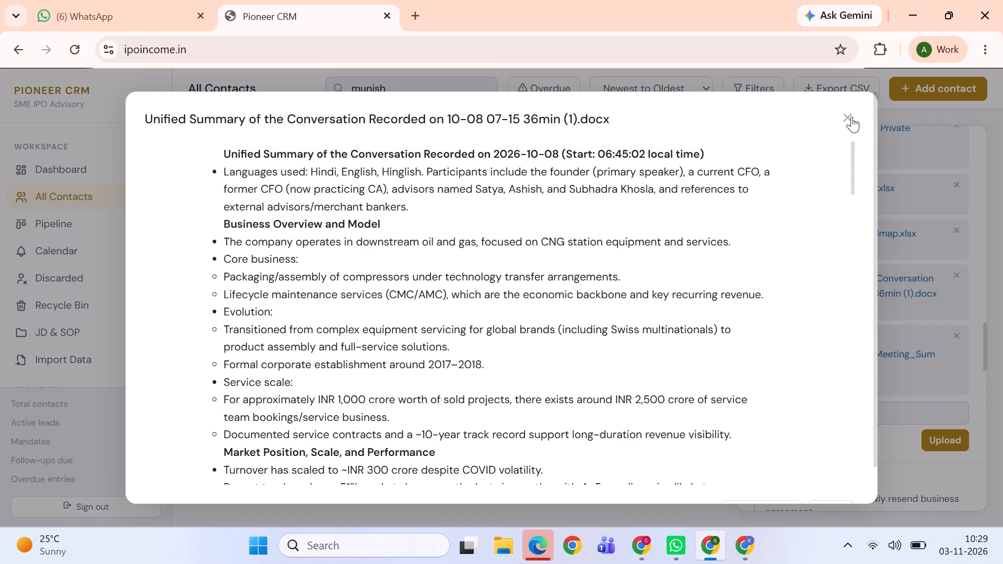
{"action": "left_click", "coordinate": [852, 116]}
Preview the attached Tulip Compression-Roadmap.xlsx, look over its sheet, and close it.
{"action": "scroll", "coordinate": [868, 331], "scroll_direction": "up", "scroll_amount": 1}
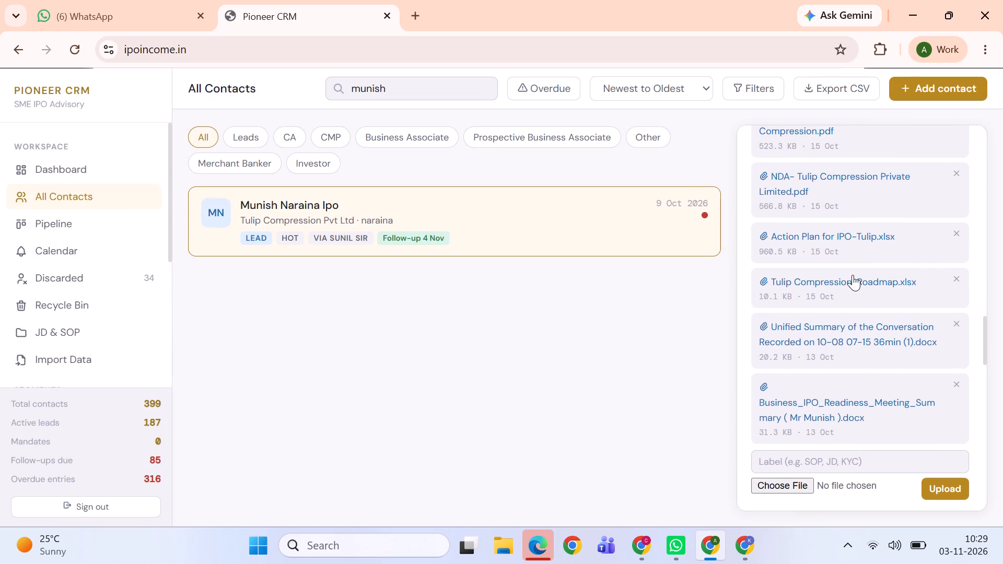
{"action": "left_click", "coordinate": [851, 278]}
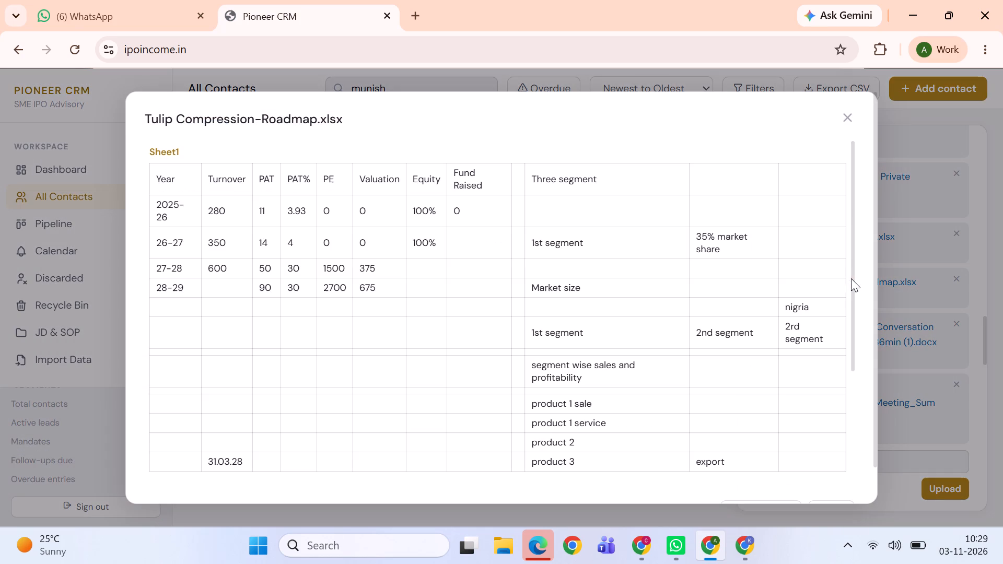
{"action": "scroll", "coordinate": [687, 217], "scroll_direction": "down", "scroll_amount": 3}
{"action": "scroll", "coordinate": [687, 217], "scroll_direction": "up", "scroll_amount": 4}
{"action": "left_click", "coordinate": [848, 114]}
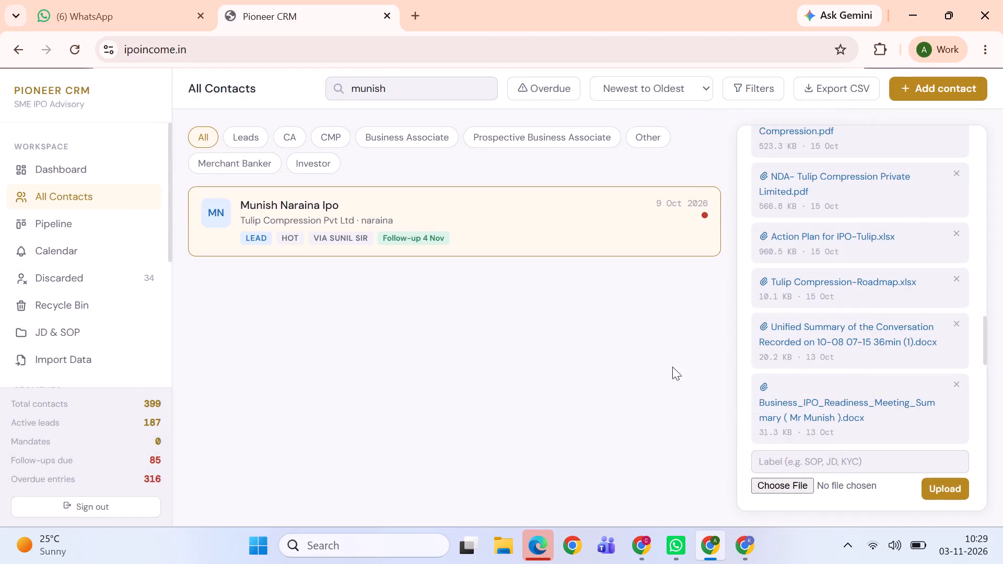
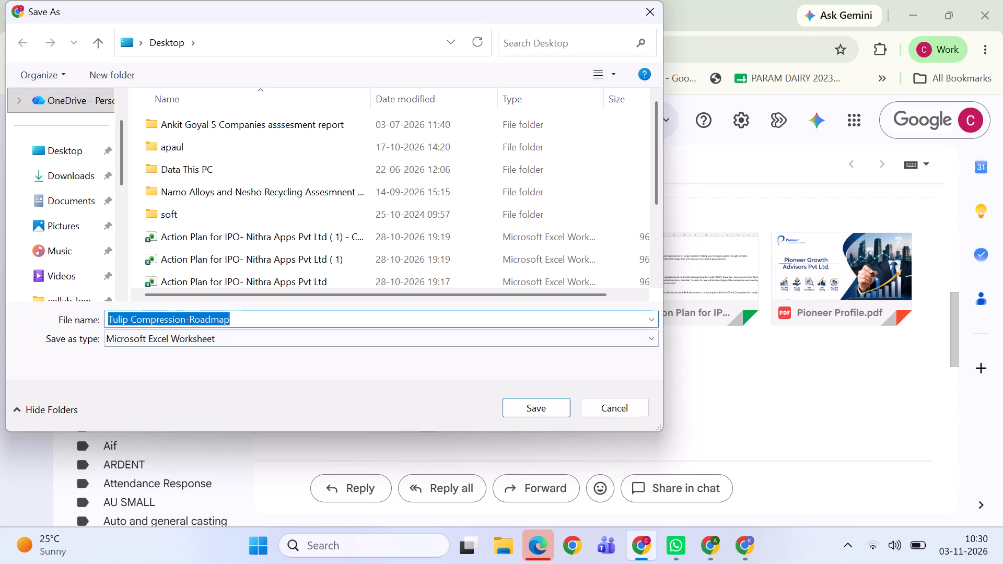
{"action": "left_click", "coordinate": [291, 316]}
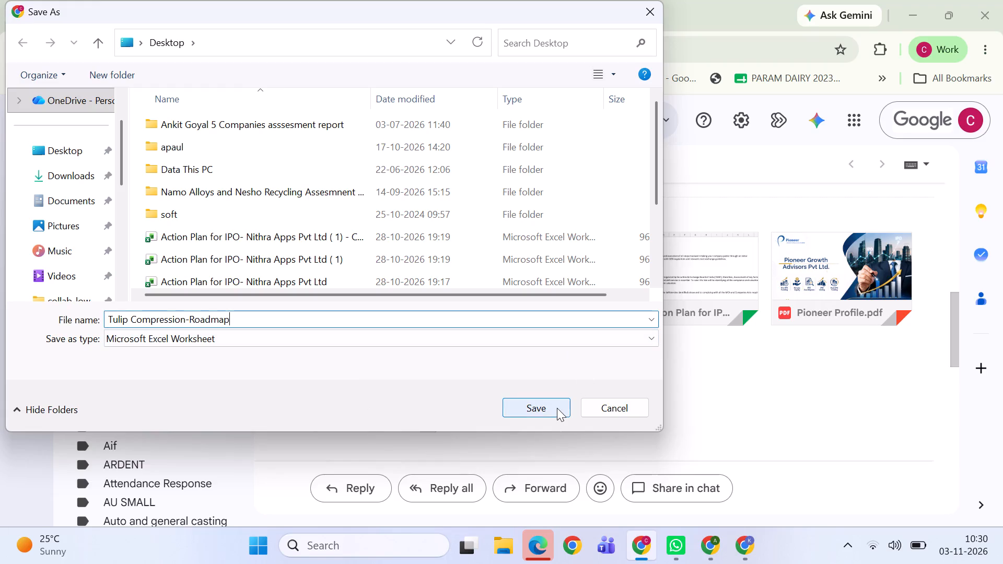
{"action": "left_click", "coordinate": [557, 408]}
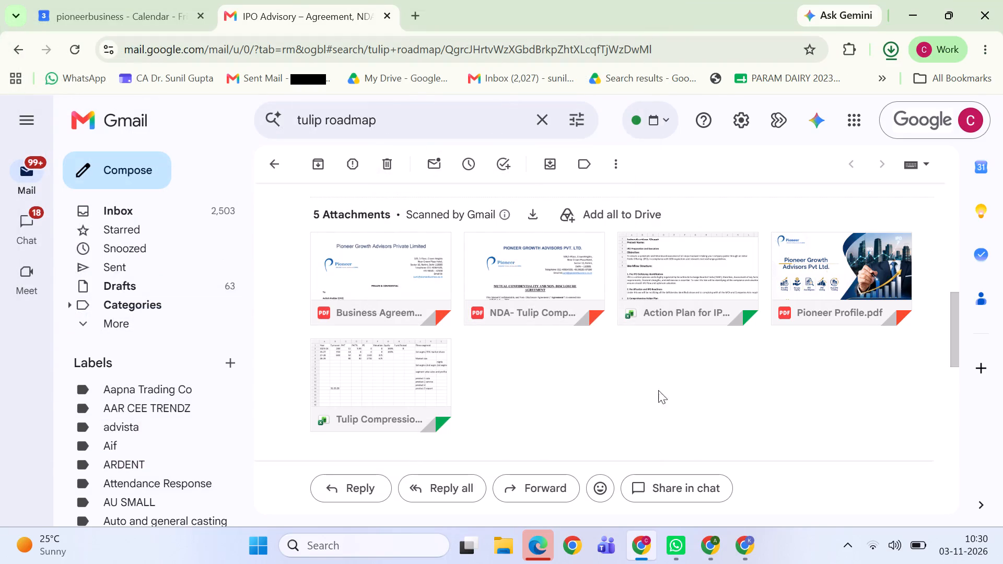
Switch to the Chrome profile with Pioneer CRM and open a new tab ready for a web address or search.
{"action": "left_click", "coordinate": [699, 546]}
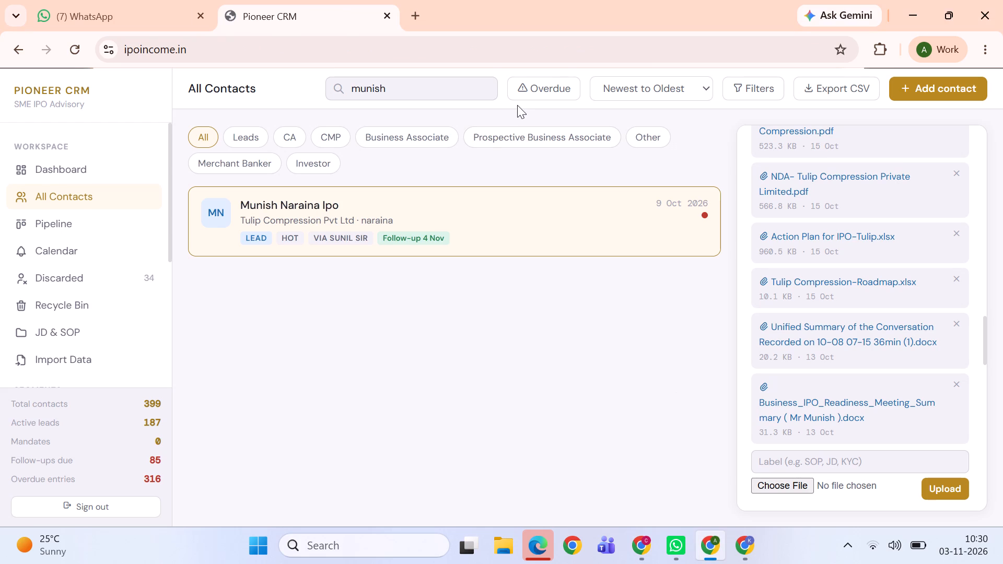
{"action": "left_click", "coordinate": [418, 19]}
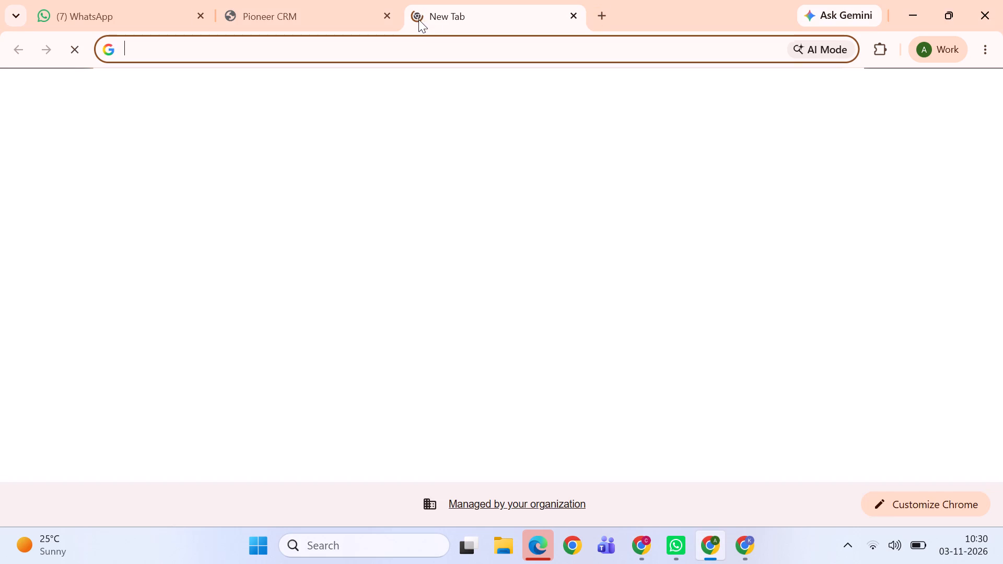
{"action": "left_click", "coordinate": [423, 55]}
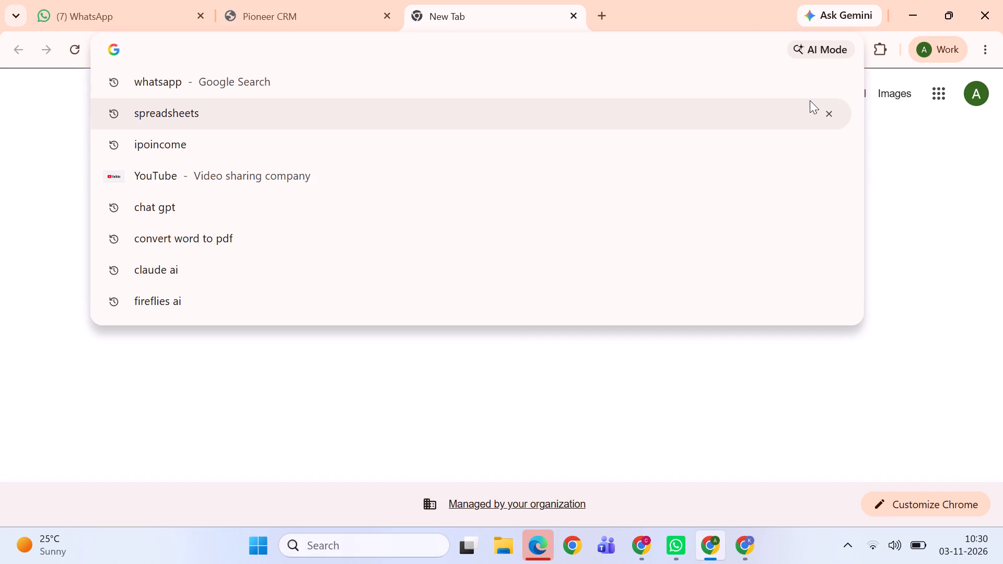
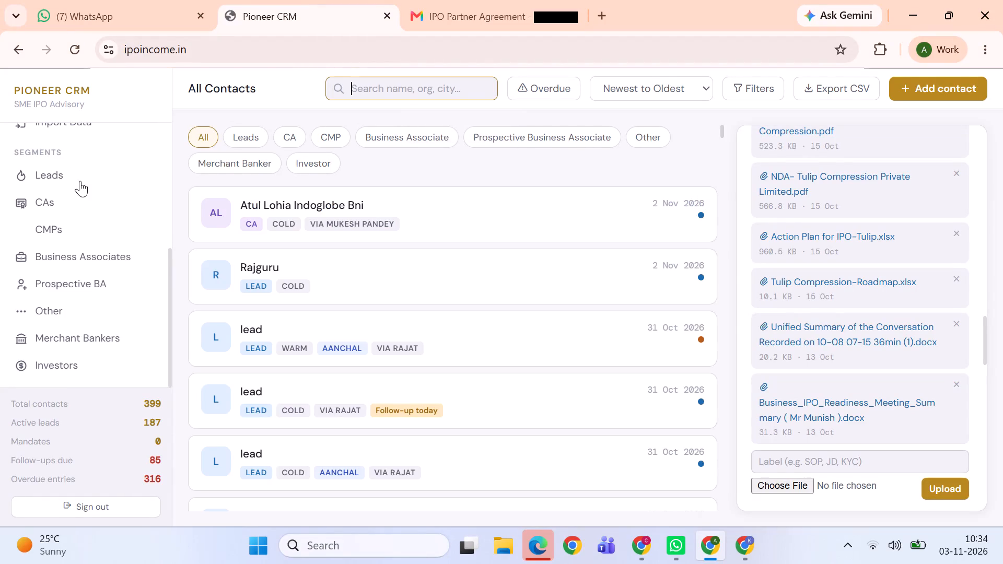
Open the Pioneer CRM Dashboard to view the contact and pipeline overview.
{"action": "scroll", "coordinate": [74, 243], "scroll_direction": "up", "scroll_amount": 3}
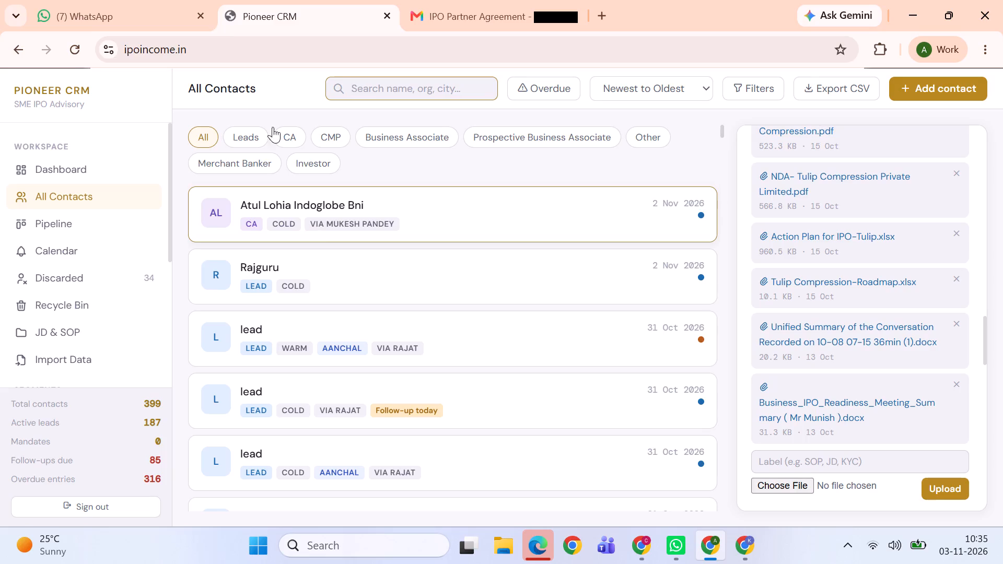
{"action": "left_click", "coordinate": [90, 178]}
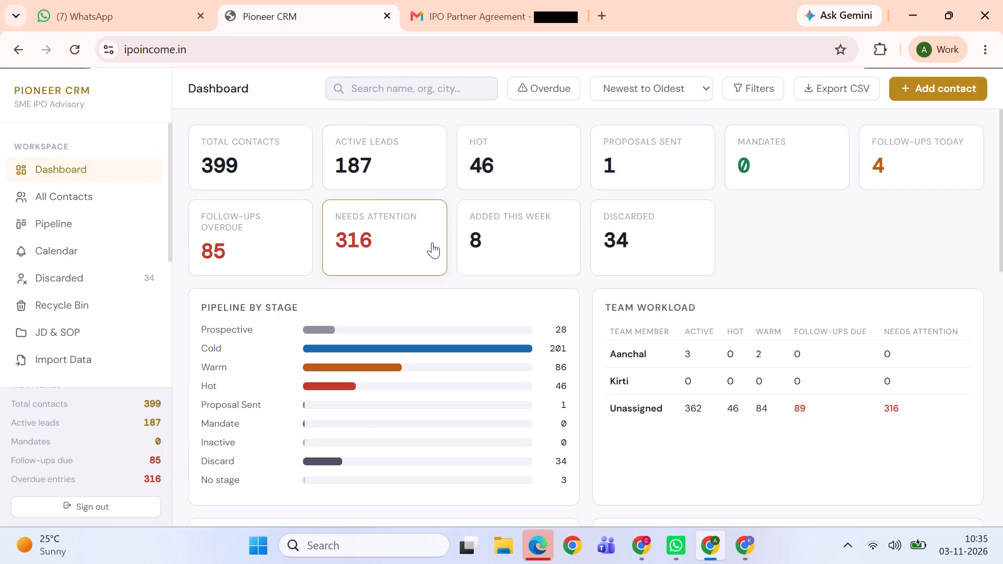
Look over the fields of the new contact form, including the Assigned To options, and close it without saving.
{"action": "left_click", "coordinate": [936, 85]}
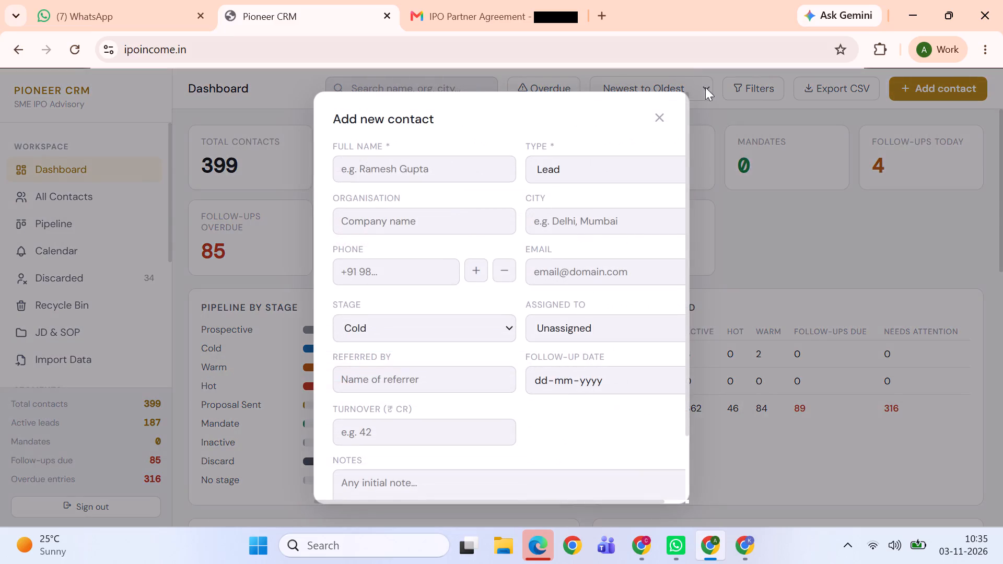
{"action": "left_click", "coordinate": [617, 318]}
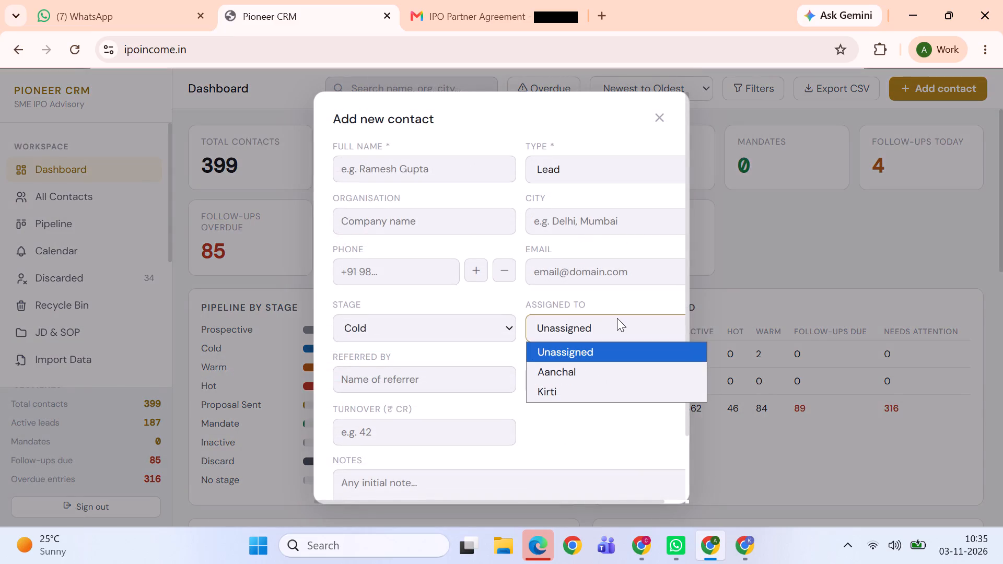
{"action": "left_click", "coordinate": [659, 116]}
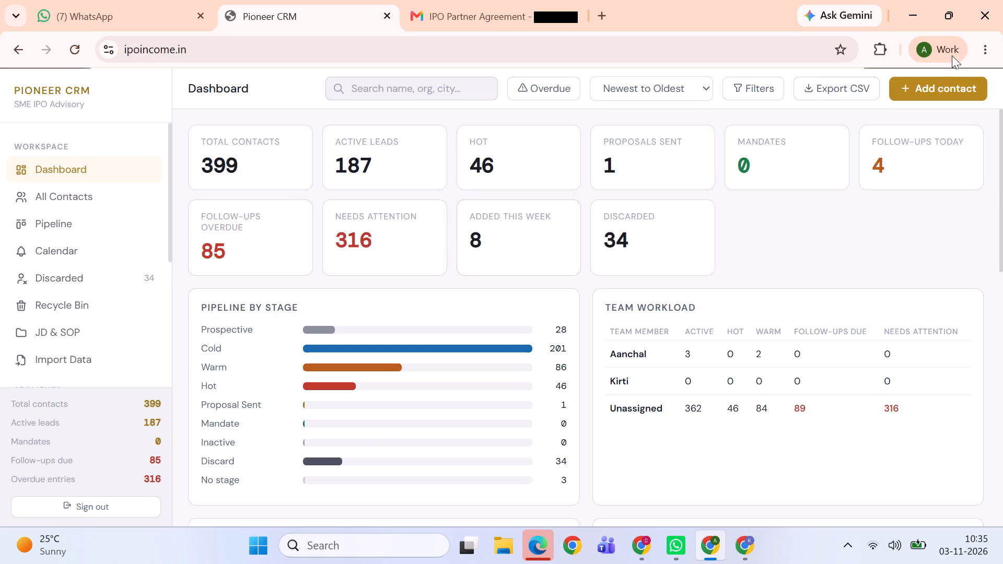
{"action": "left_click", "coordinate": [931, 76]}
{"action": "left_click", "coordinate": [925, 90]}
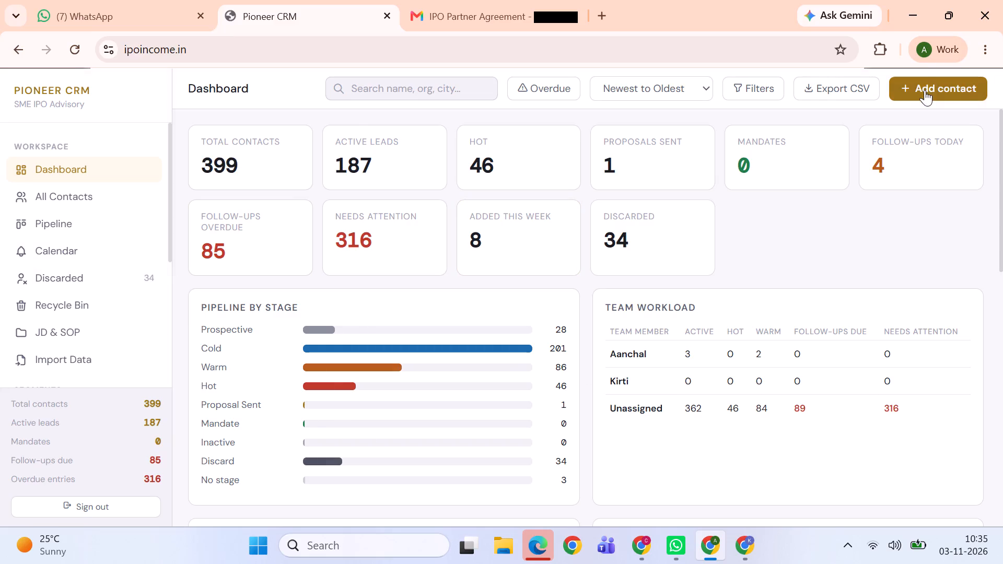
{"action": "scroll", "coordinate": [486, 384], "scroll_direction": "down", "scroll_amount": 3}
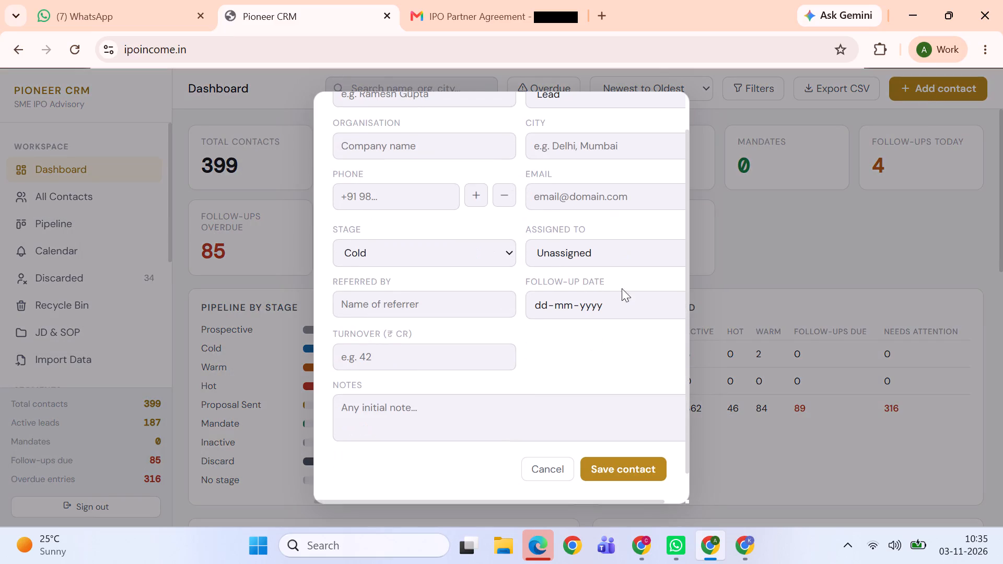
{"action": "scroll", "coordinate": [569, 280], "scroll_direction": "up", "scroll_amount": 2}
{"action": "scroll", "coordinate": [569, 280], "scroll_direction": "down", "scroll_amount": 3}
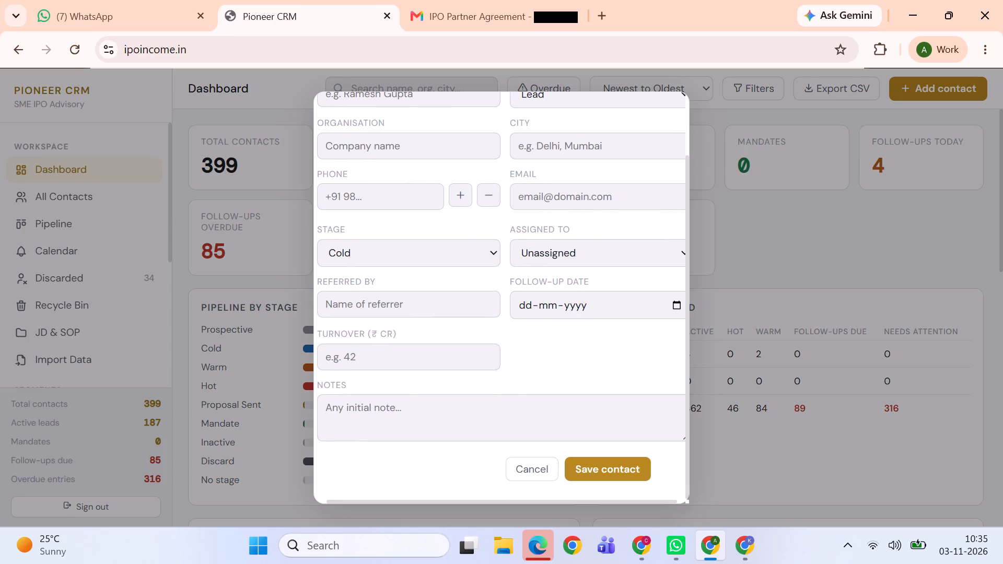
{"action": "scroll", "coordinate": [697, 184], "scroll_direction": "up", "scroll_amount": 4}
{"action": "scroll", "coordinate": [590, 171], "scroll_direction": "up", "scroll_amount": 6}
{"action": "left_click", "coordinate": [640, 121]}
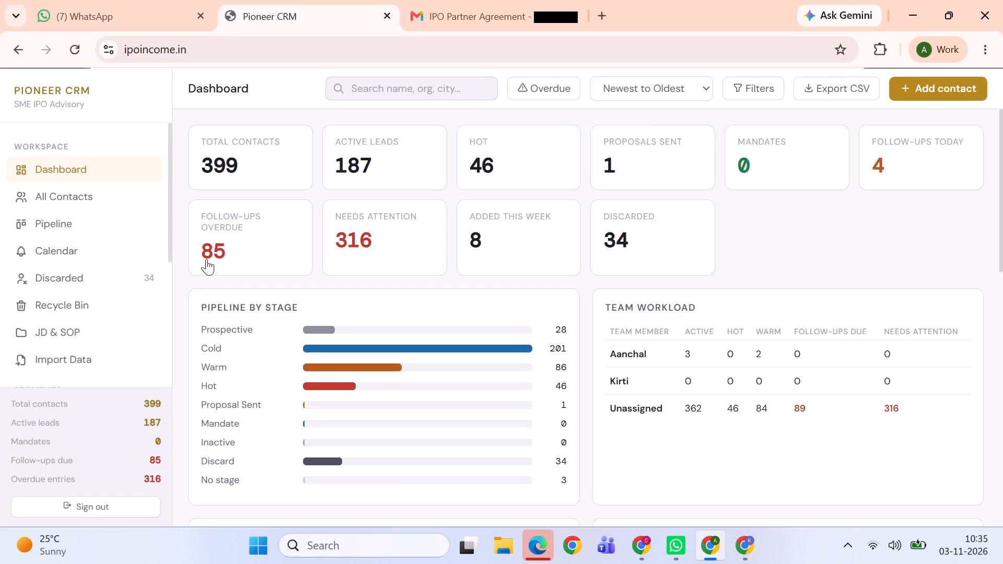
Review the instructions for importing contacts from Excel, and close them without importing a file.
{"action": "left_click", "coordinate": [61, 358]}
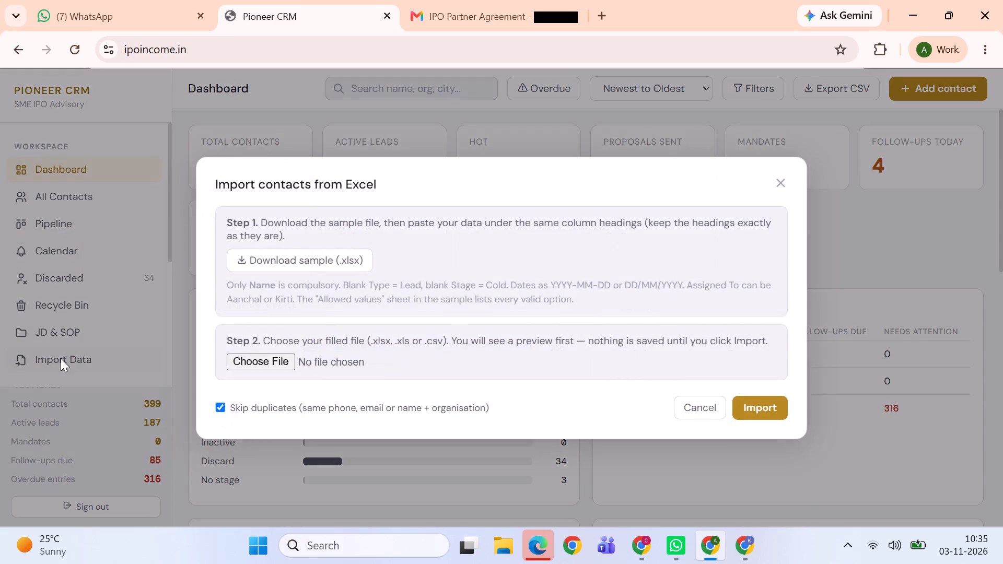
{"action": "scroll", "coordinate": [376, 322], "scroll_direction": "down", "scroll_amount": 2}
{"action": "left_click", "coordinate": [784, 177]}
Open the list of contacts assigned to Kirti from the dashboard's Team Workload table.
{"action": "scroll", "coordinate": [582, 241], "scroll_direction": "down", "scroll_amount": 3}
{"action": "scroll", "coordinate": [582, 241], "scroll_direction": "up", "scroll_amount": 4}
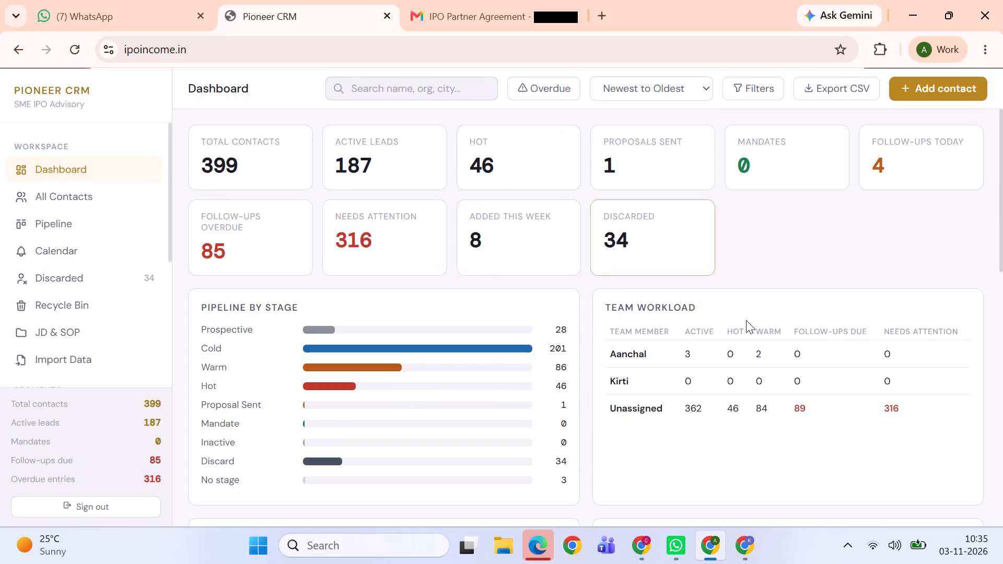
{"action": "left_click", "coordinate": [694, 378]}
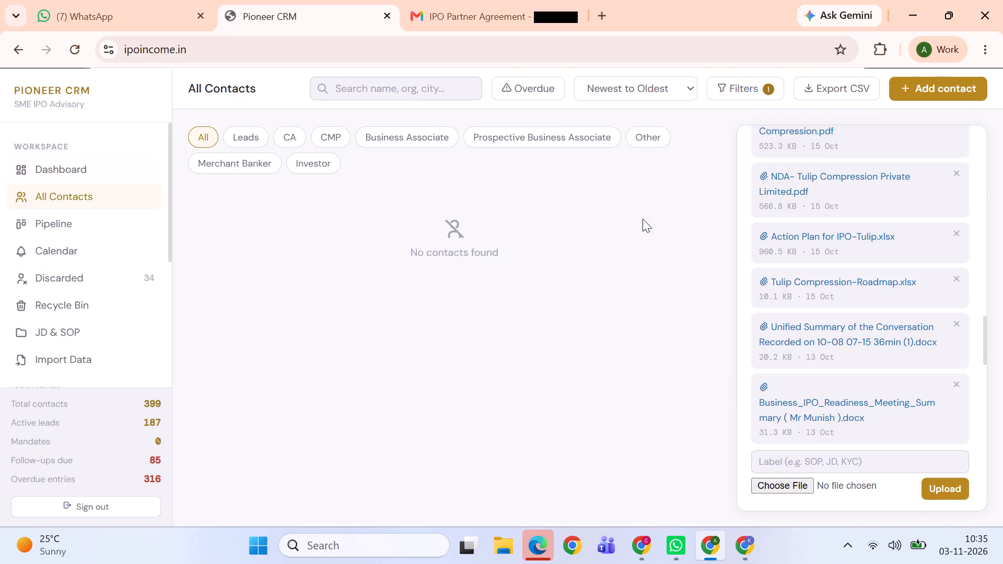
Examine the contact filter options, including the stage choices and the BA sub-category list, keeping the stage at Any stage.
{"action": "left_click", "coordinate": [734, 81]}
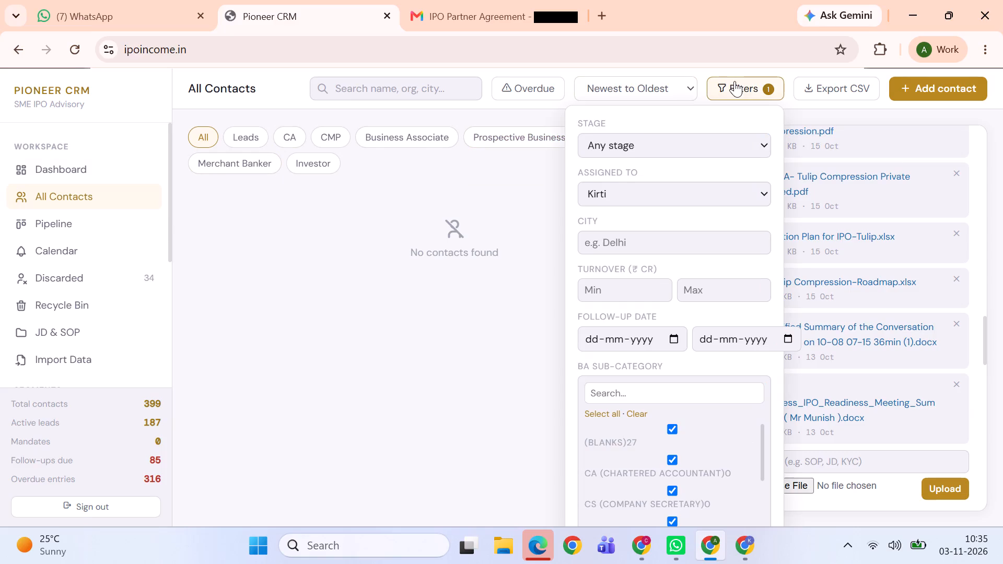
{"action": "left_click", "coordinate": [650, 138]}
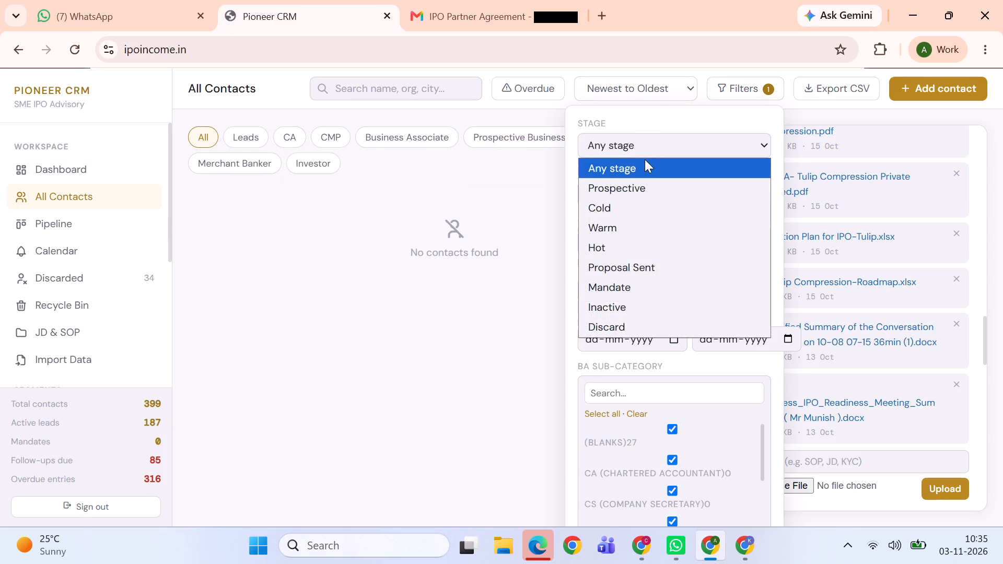
{"action": "left_click", "coordinate": [645, 159]}
{"action": "scroll", "coordinate": [701, 351], "scroll_direction": "down", "scroll_amount": 4}
{"action": "scroll", "coordinate": [675, 445], "scroll_direction": "down", "scroll_amount": 4}
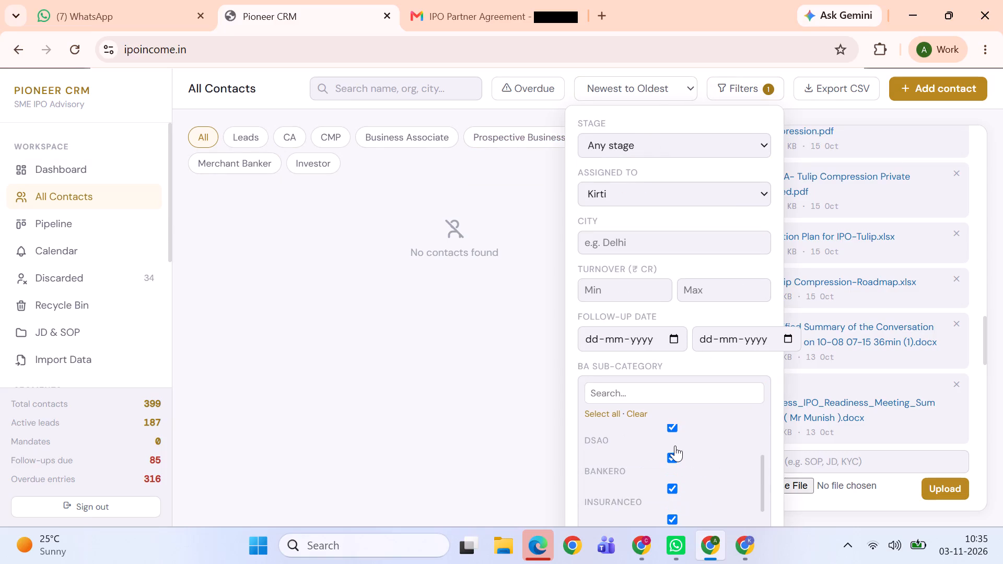
{"action": "scroll", "coordinate": [688, 412], "scroll_direction": "down", "scroll_amount": 6}
{"action": "scroll", "coordinate": [738, 350], "scroll_direction": "down", "scroll_amount": 4}
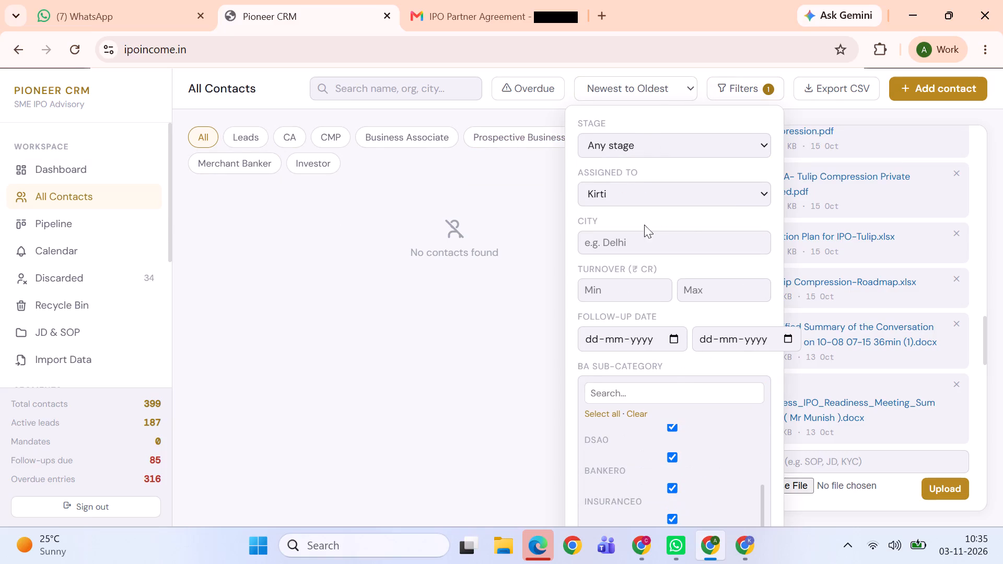
Look through the contact filter options and the open contact's attached files and activity log, and close the filters without changing them.
{"action": "scroll", "coordinate": [644, 232], "scroll_direction": "down", "scroll_amount": 3}
{"action": "scroll", "coordinate": [644, 232], "scroll_direction": "up", "scroll_amount": 6}
{"action": "left_click", "coordinate": [462, 351]}
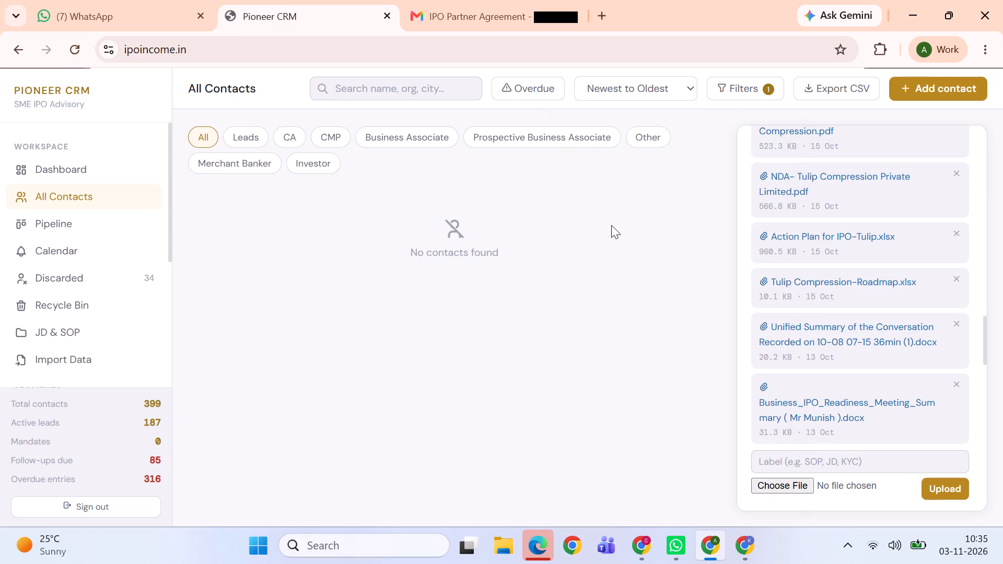
{"action": "left_click", "coordinate": [735, 92]}
{"action": "scroll", "coordinate": [784, 300], "scroll_direction": "down", "scroll_amount": 2}
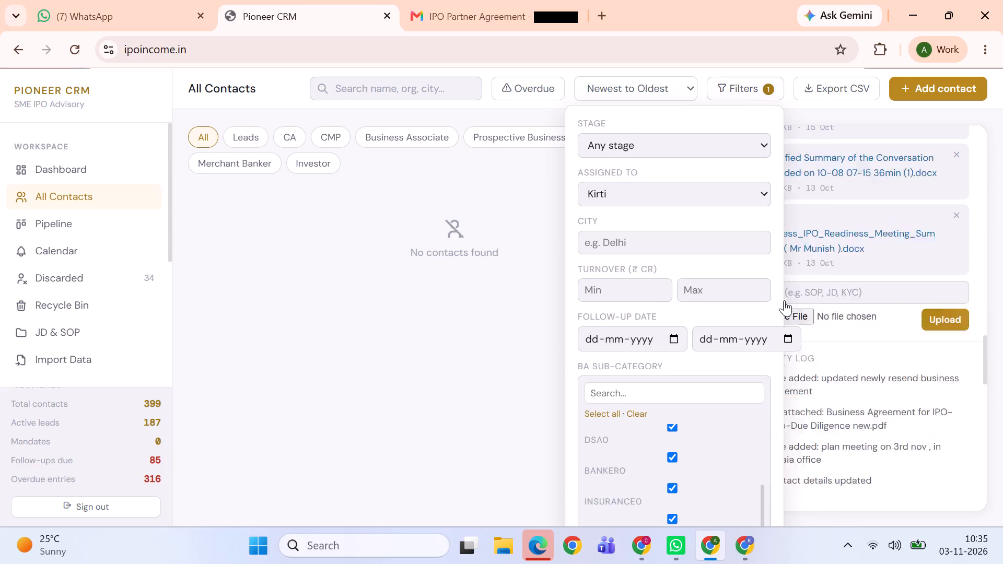
{"action": "scroll", "coordinate": [784, 300], "scroll_direction": "down", "scroll_amount": 4}
{"action": "scroll", "coordinate": [686, 329], "scroll_direction": "down", "scroll_amount": 12}
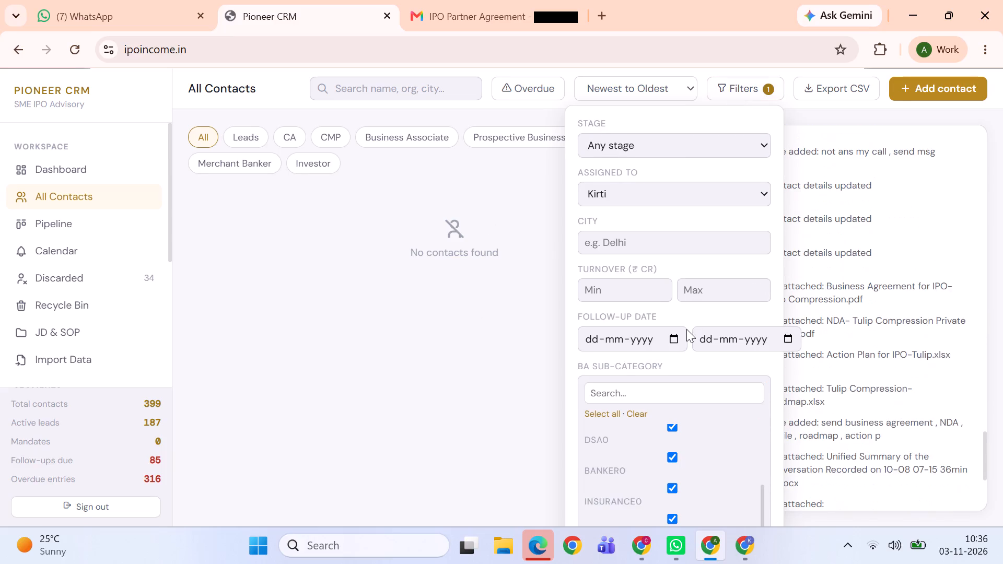
{"action": "scroll", "coordinate": [686, 329], "scroll_direction": "down", "scroll_amount": 20}
{"action": "scroll", "coordinate": [686, 329], "scroll_direction": "down", "scroll_amount": 5}
{"action": "scroll", "coordinate": [698, 280], "scroll_direction": "down", "scroll_amount": 6}
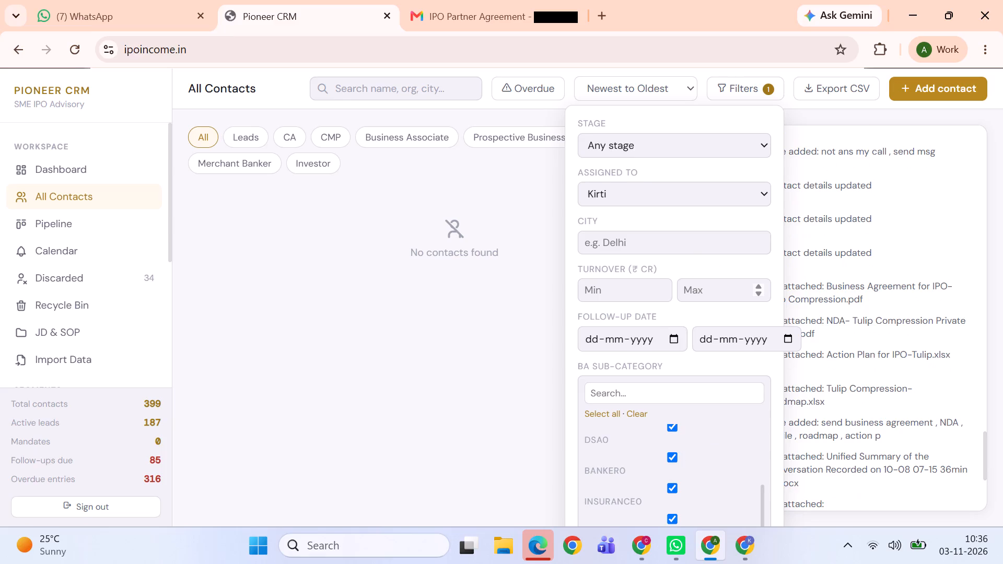
{"action": "scroll", "coordinate": [698, 280], "scroll_direction": "down", "scroll_amount": 2}
{"action": "scroll", "coordinate": [946, 305], "scroll_direction": "down", "scroll_amount": 6}
{"action": "scroll", "coordinate": [946, 305], "scroll_direction": "up", "scroll_amount": 5}
{"action": "scroll", "coordinate": [709, 321], "scroll_direction": "down", "scroll_amount": 4}
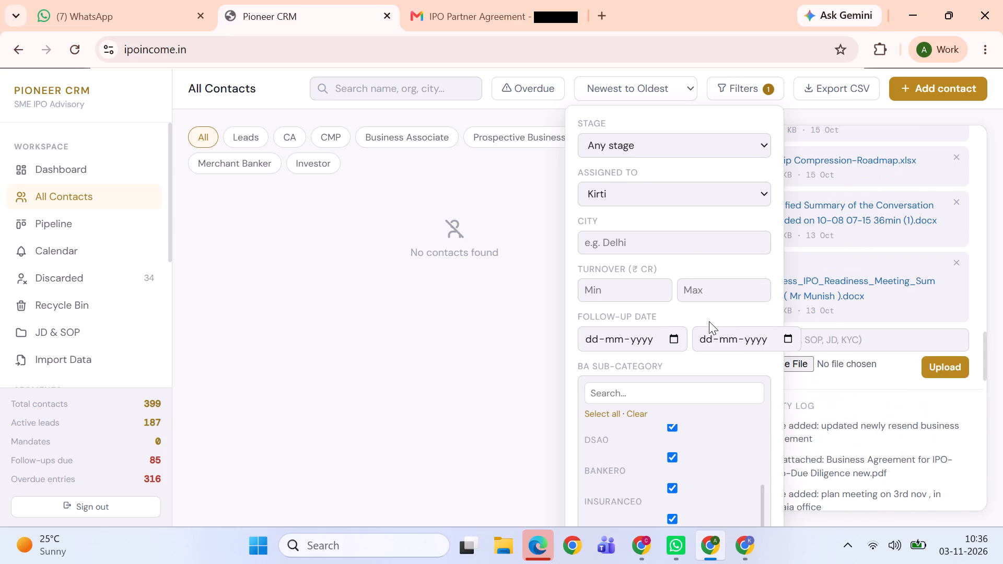
{"action": "left_click", "coordinate": [524, 202]}
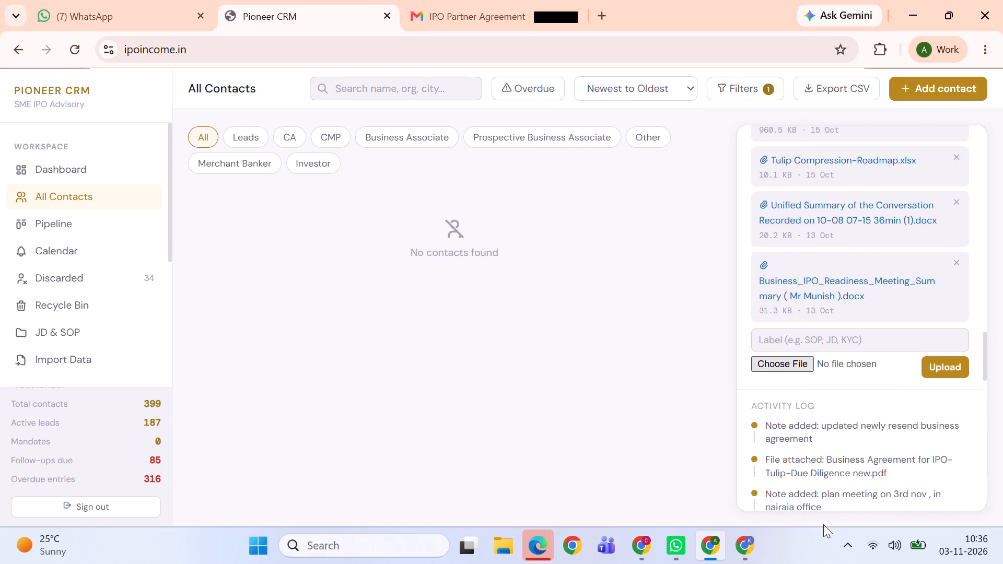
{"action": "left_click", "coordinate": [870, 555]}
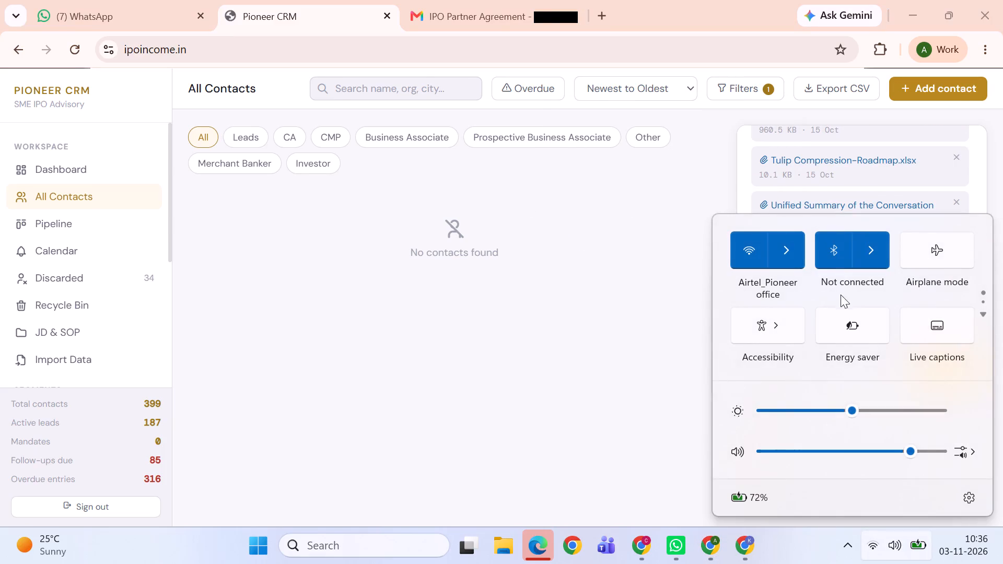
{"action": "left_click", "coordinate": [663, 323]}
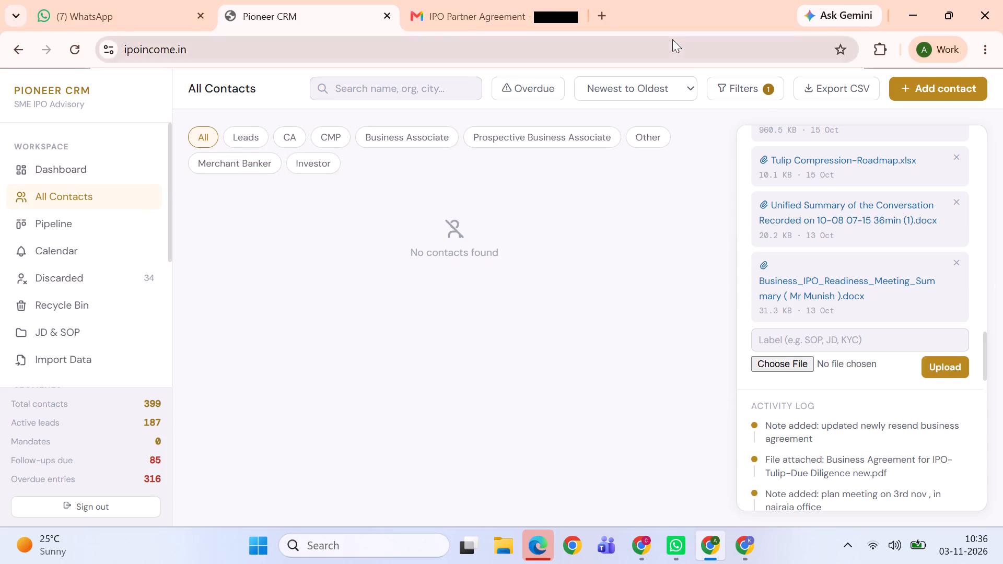
Set the contact filter's Assigned To option to Anyone, keeping the stage at Any stage, and close the filter options.
{"action": "left_click", "coordinate": [758, 89]}
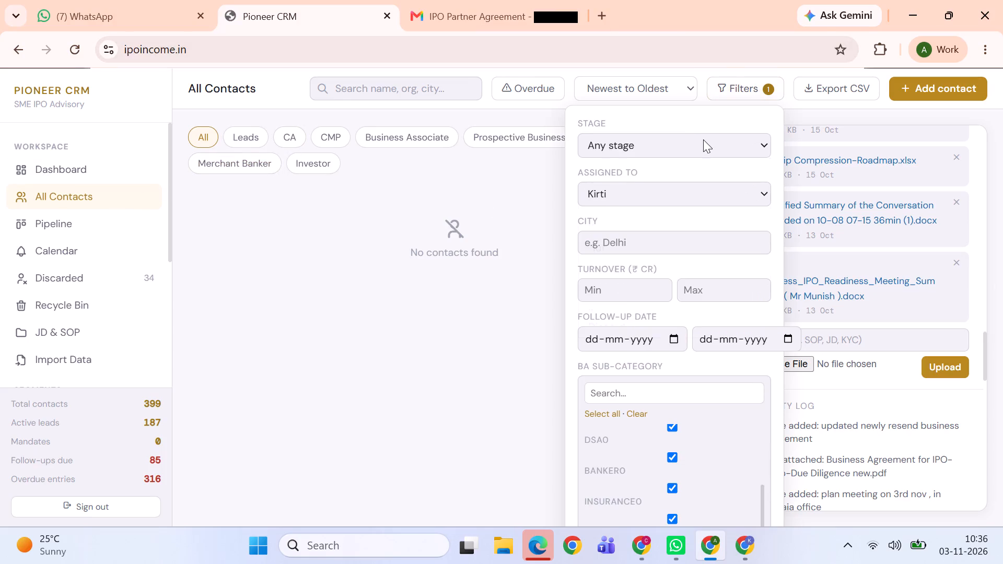
{"action": "left_click", "coordinate": [703, 139]}
{"action": "left_click", "coordinate": [638, 167]}
{"action": "scroll", "coordinate": [648, 318], "scroll_direction": "down", "scroll_amount": 5}
{"action": "left_click", "coordinate": [628, 194]}
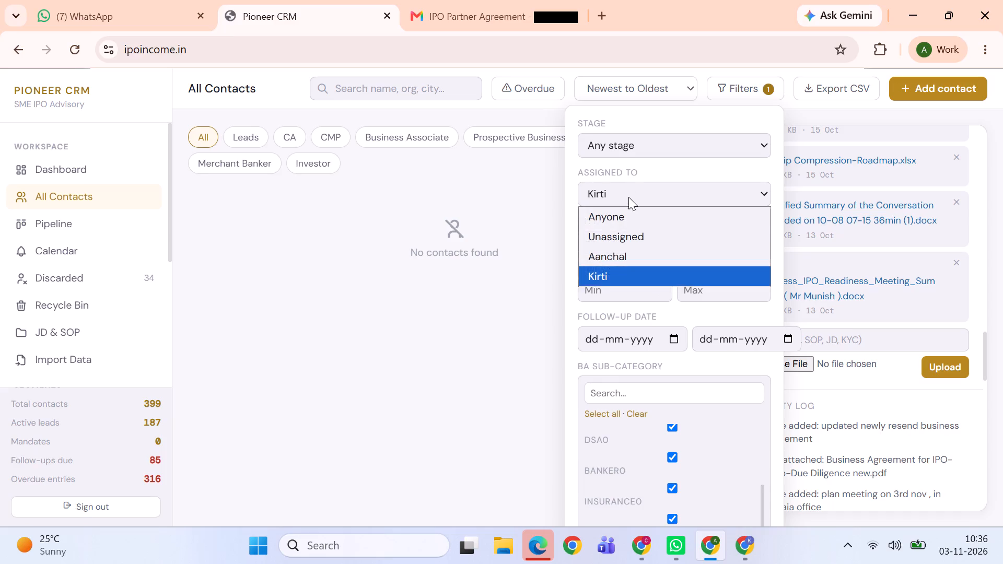
{"action": "left_click", "coordinate": [633, 210]}
{"action": "scroll", "coordinate": [603, 294], "scroll_direction": "down", "scroll_amount": 5}
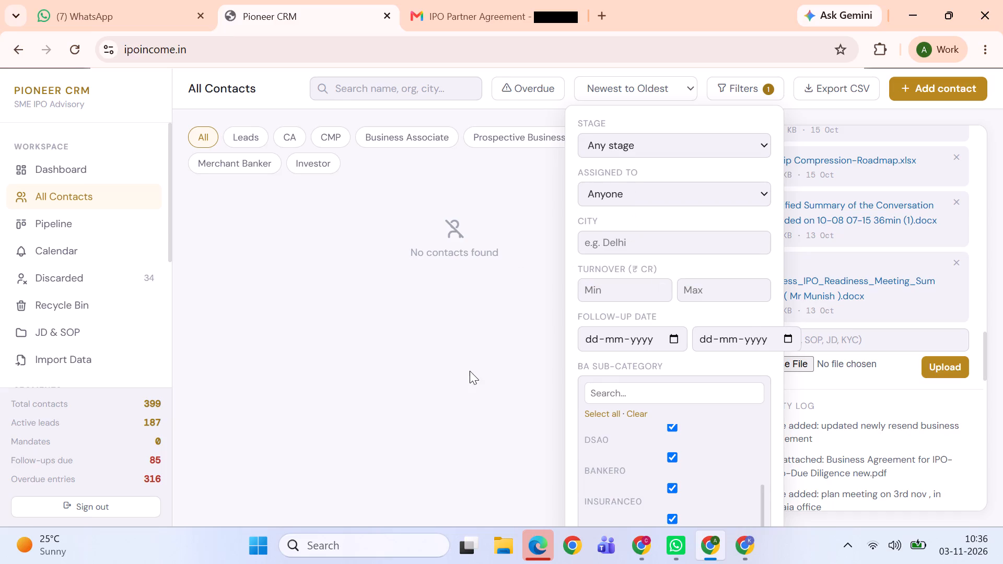
{"action": "left_click", "coordinate": [470, 371]}
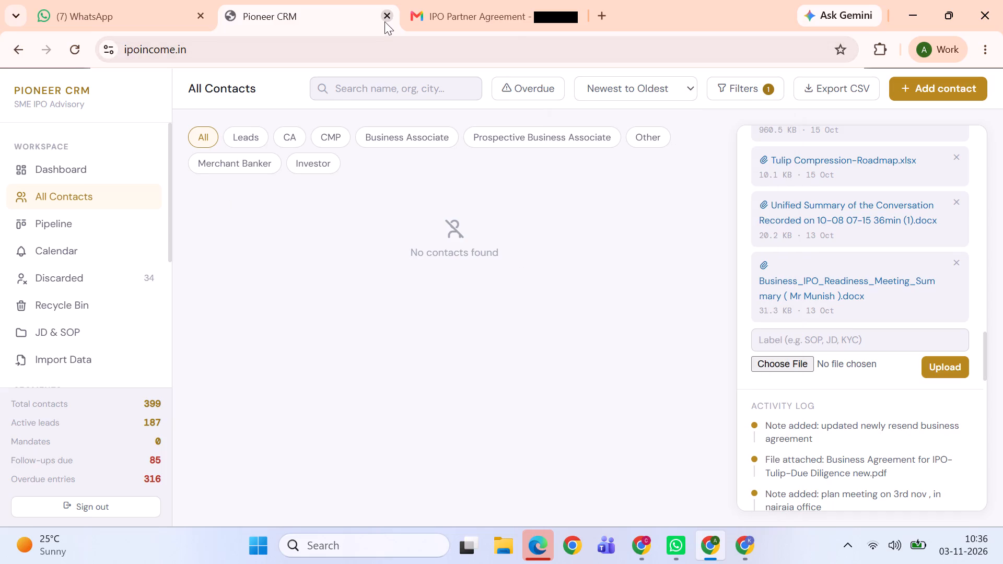
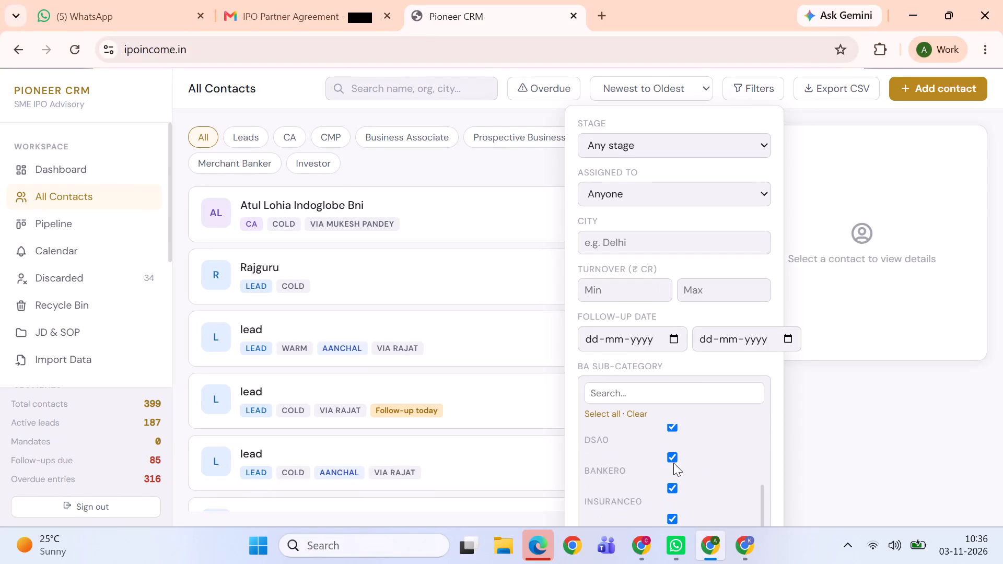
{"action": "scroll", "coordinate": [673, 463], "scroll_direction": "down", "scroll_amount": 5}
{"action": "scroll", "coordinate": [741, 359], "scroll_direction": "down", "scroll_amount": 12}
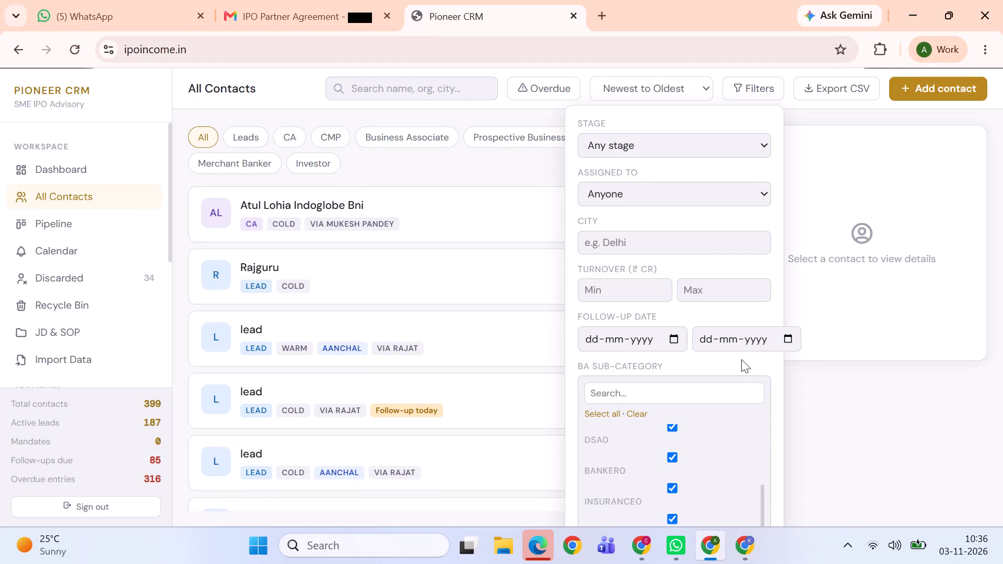
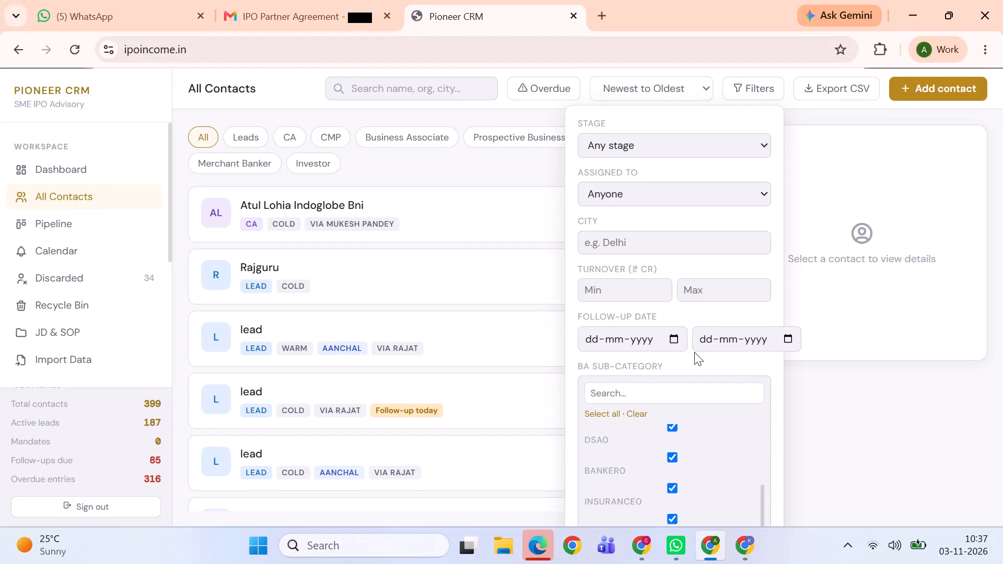
Review the contact filters down to the end of the BA sub-category list, and close them without applying any.
{"action": "scroll", "coordinate": [694, 352], "scroll_direction": "down", "scroll_amount": 4}
{"action": "scroll", "coordinate": [721, 248], "scroll_direction": "down", "scroll_amount": 8}
{"action": "scroll", "coordinate": [721, 248], "scroll_direction": "up", "scroll_amount": 7}
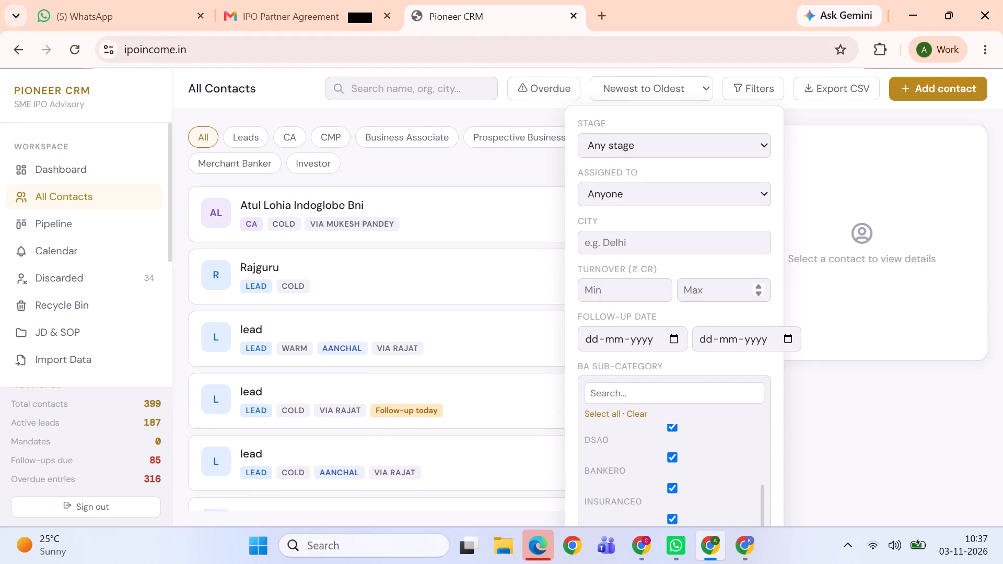
{"action": "left_click", "coordinate": [879, 155]}
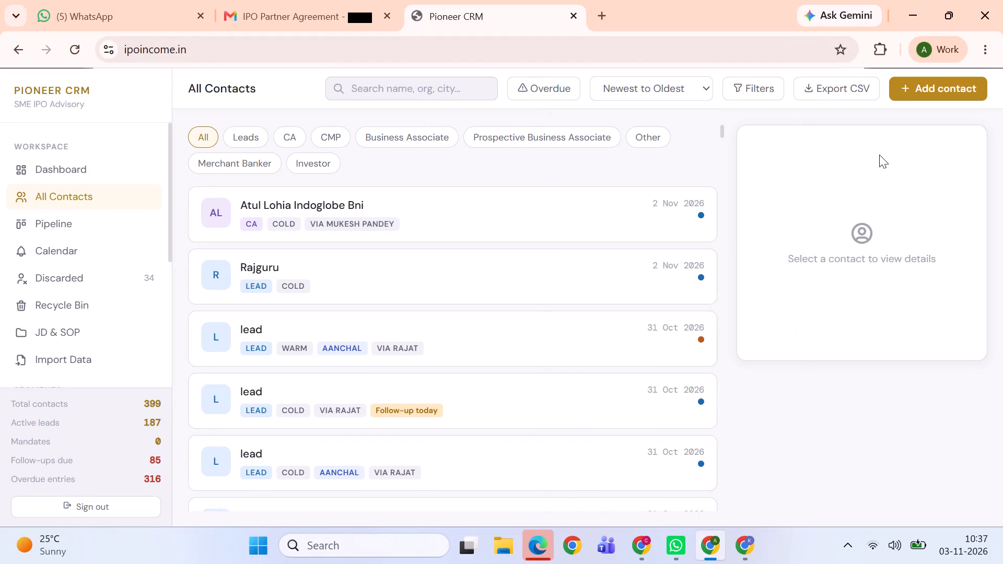
{"action": "key", "text": "ctrl+minus"}
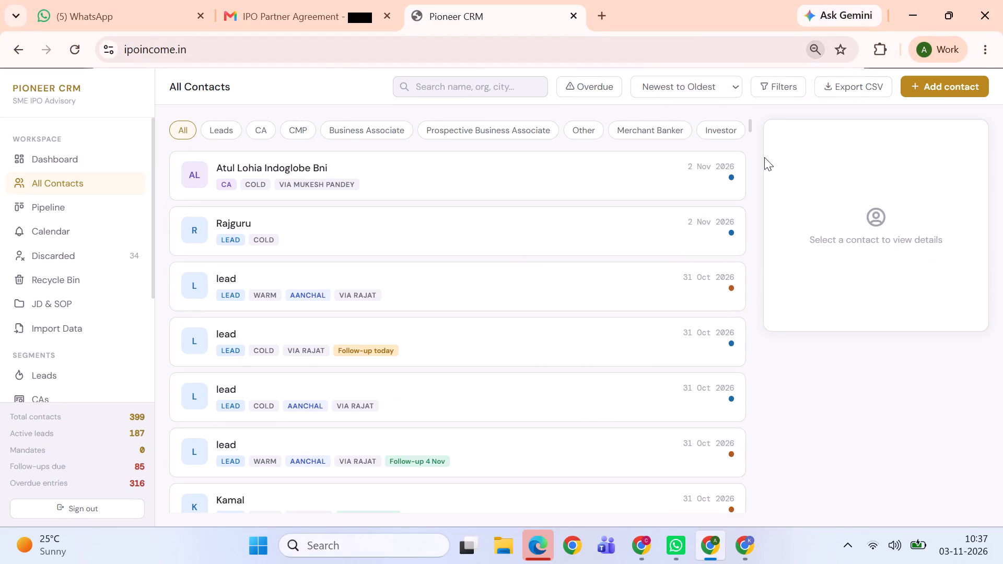
{"action": "left_click", "coordinate": [764, 157]}
{"action": "left_click", "coordinate": [765, 94]}
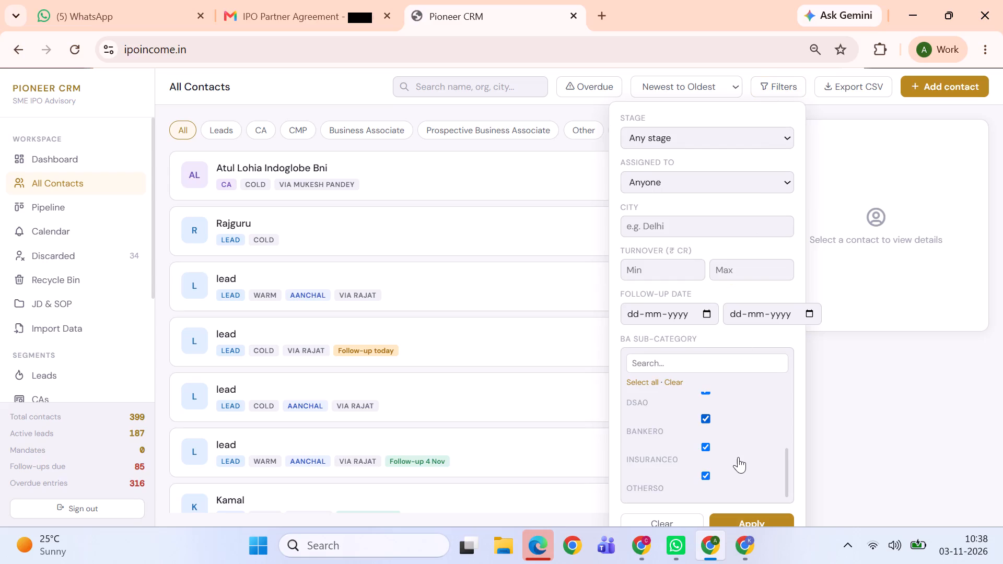
{"action": "scroll", "coordinate": [738, 457], "scroll_direction": "down", "scroll_amount": 4}
{"action": "scroll", "coordinate": [738, 457], "scroll_direction": "up", "scroll_amount": 10}
{"action": "scroll", "coordinate": [738, 457], "scroll_direction": "down", "scroll_amount": 6}
{"action": "left_click", "coordinate": [863, 401]}
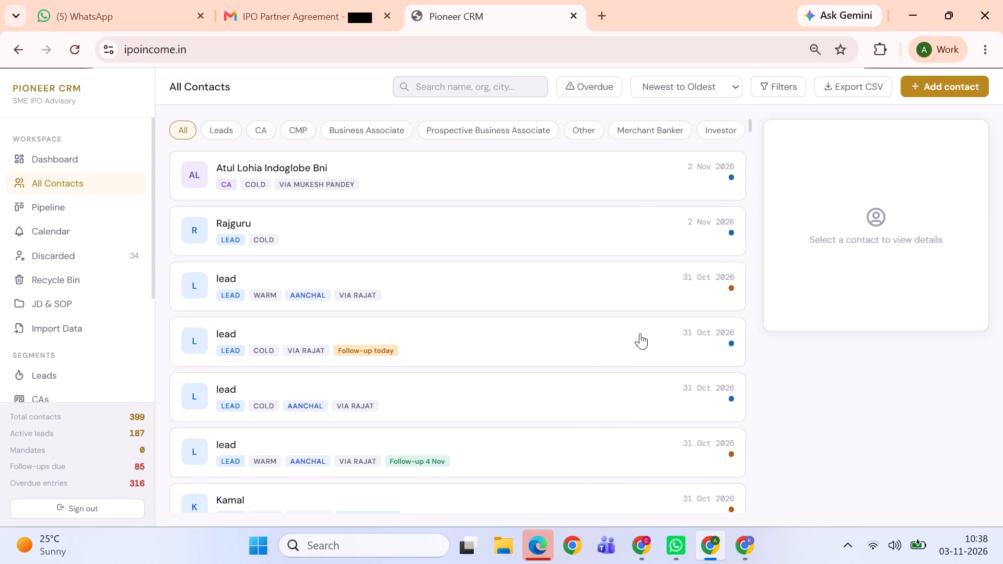
Set the assignee of the first warm lead dated 31 Oct 2026 to Unassigned in its contact details.
{"action": "left_click", "coordinate": [562, 304]}
{"action": "scroll", "coordinate": [914, 334], "scroll_direction": "down", "scroll_amount": 20}
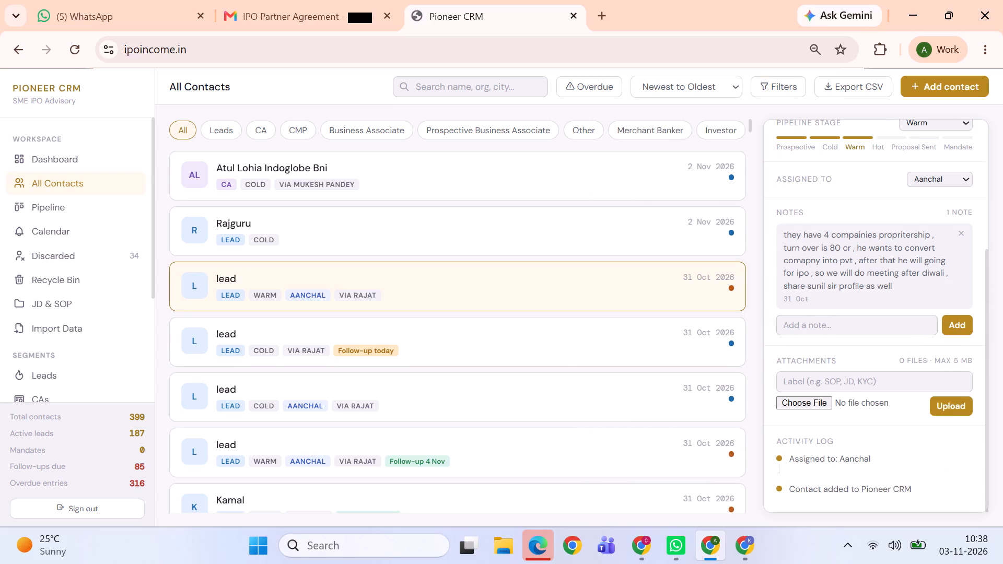
{"action": "scroll", "coordinate": [914, 334], "scroll_direction": "down", "scroll_amount": 20}
{"action": "scroll", "coordinate": [914, 334], "scroll_direction": "down", "scroll_amount": 9}
{"action": "left_click", "coordinate": [935, 177]}
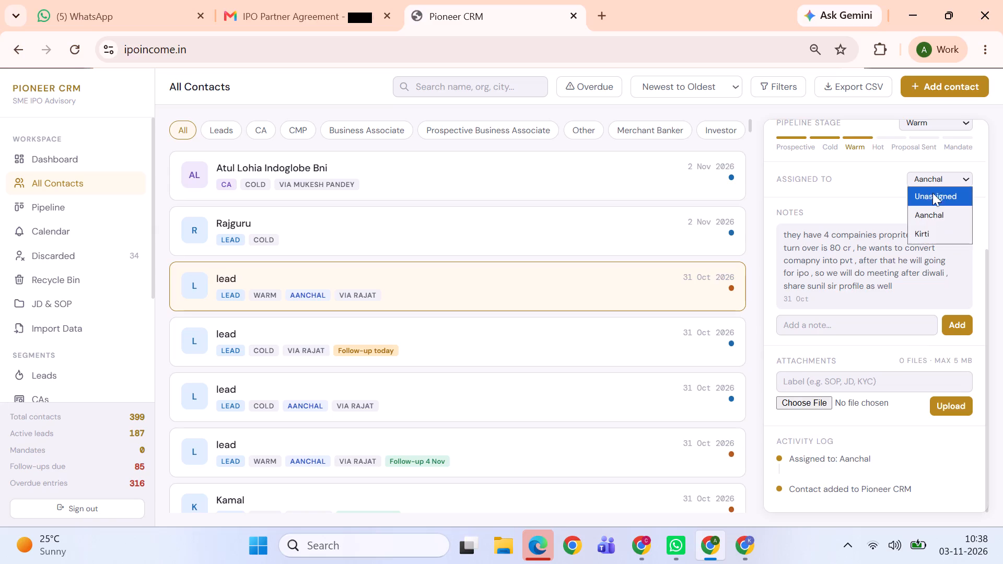
{"action": "left_click", "coordinate": [932, 194]}
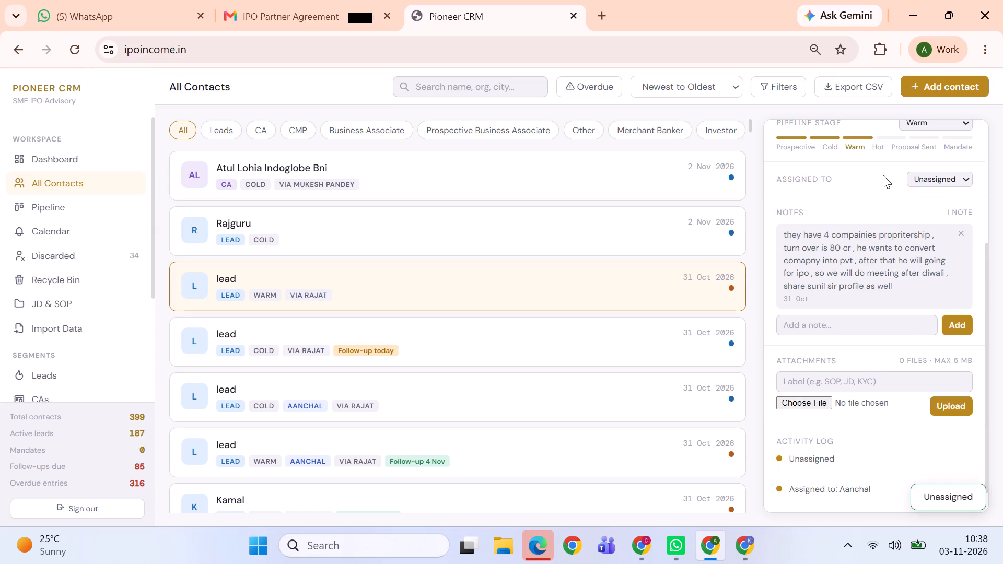
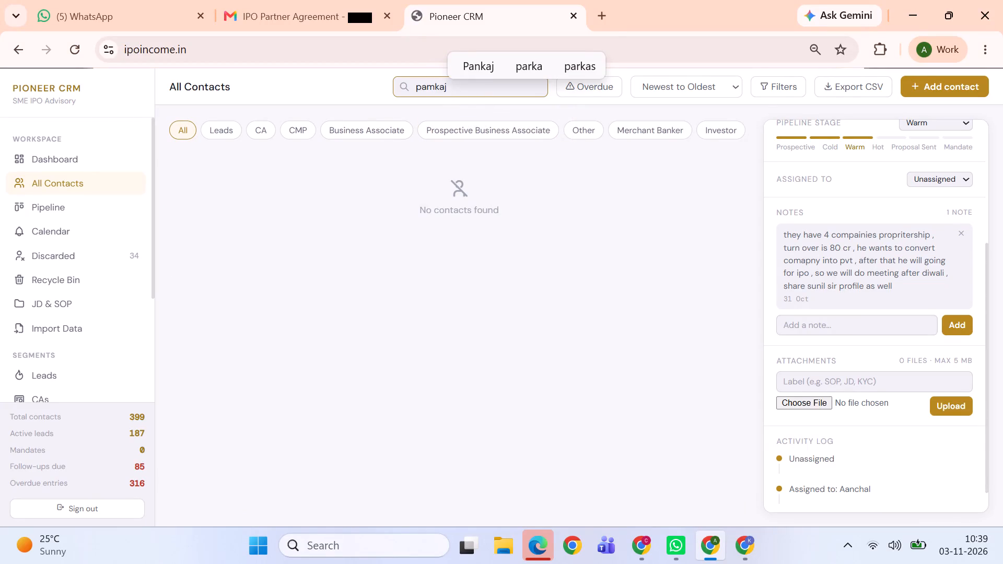
Correct the contact search term to "pankaj" and look through the matching contacts down to the last entry.
{"action": "key", "text": "BackSpace"}
{"action": "key", "text": "BackSpace"}
{"action": "key", "text": "BackSpace"}
{"action": "key", "text": "BackSpace"}
{"action": "type", "text": "nkaj"}
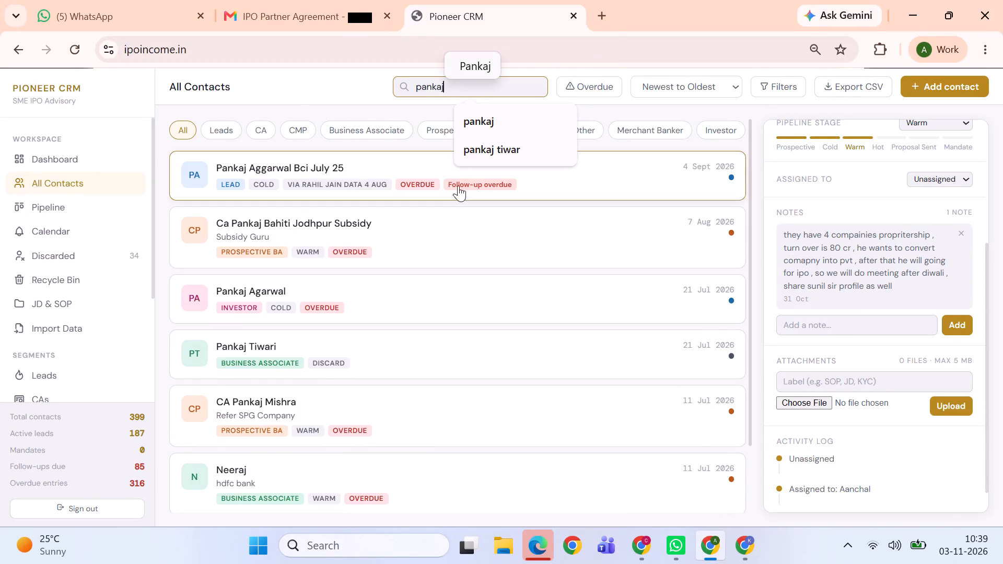
{"action": "scroll", "coordinate": [398, 360], "scroll_direction": "down", "scroll_amount": 6}
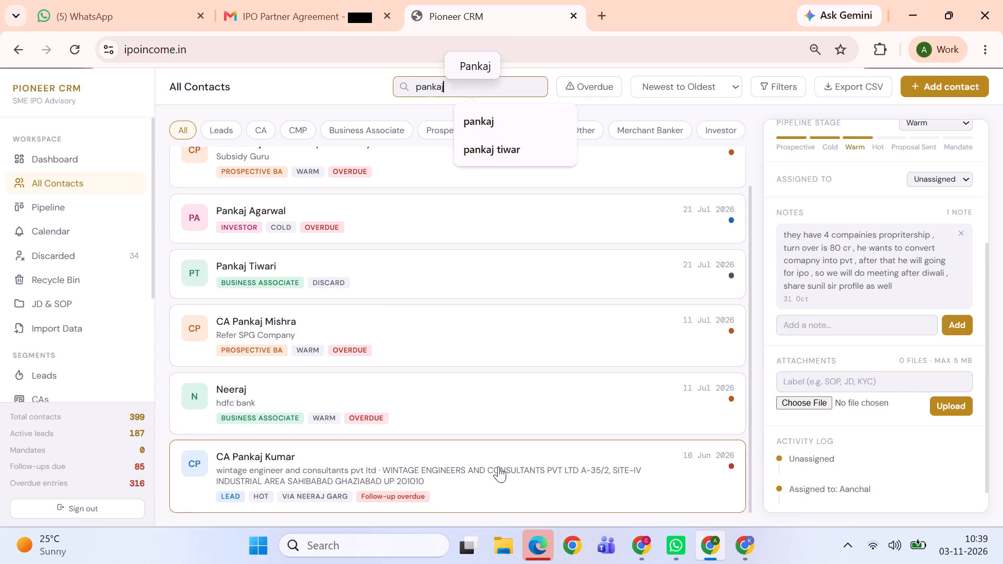
Open the Wintage Engineers and Consultants lead and review its notes and activity log.
{"action": "left_click", "coordinate": [498, 466]}
{"action": "scroll", "coordinate": [797, 433], "scroll_direction": "down", "scroll_amount": 10}
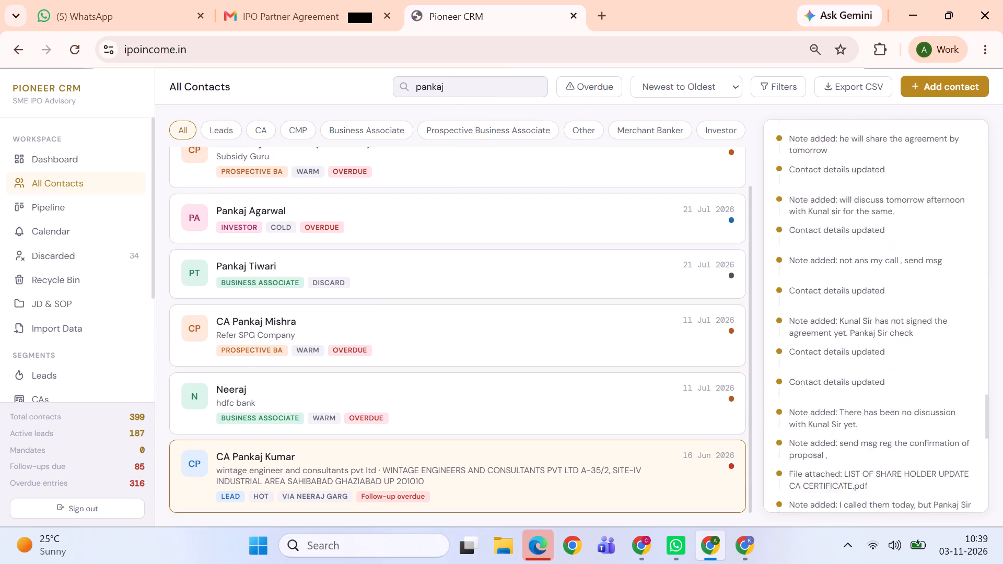
{"action": "scroll", "coordinate": [858, 327], "scroll_direction": "up", "scroll_amount": 15}
Replace the contact search term with "adhi".
{"action": "left_click", "coordinate": [452, 89]}
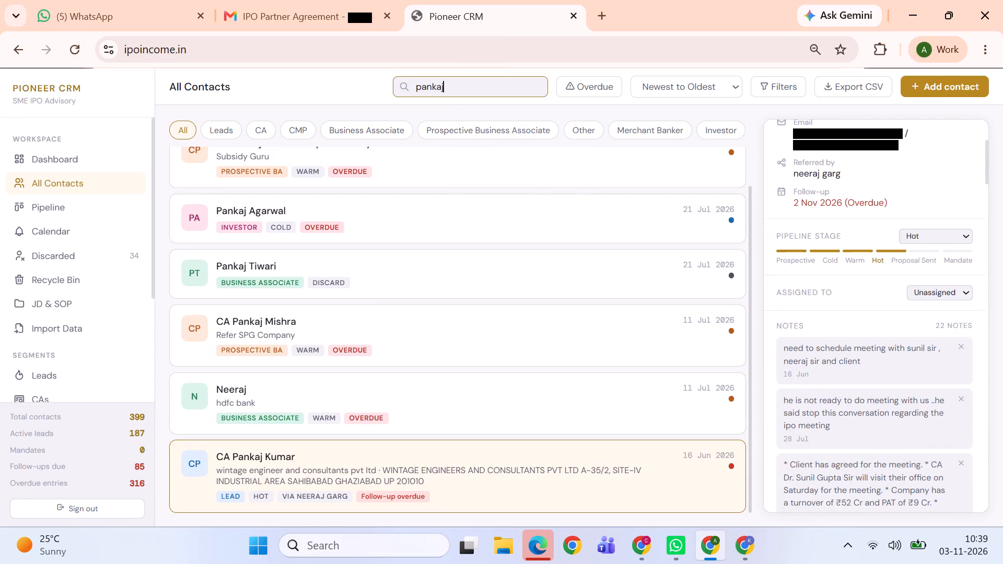
{"action": "key", "text": "BackSpace"}
{"action": "key", "text": "BackSpace"}
{"action": "key", "text": "BackSpace"}
{"action": "key", "text": "BackSpace"}
{"action": "key", "text": "BackSpace"}
{"action": "key", "text": "BackSpace"}
{"action": "key", "text": "BackSpace"}
{"action": "key", "text": "BackSpace"}
{"action": "key", "text": "BackSpace"}
{"action": "key", "text": "BackSpace"}
{"action": "key", "text": "BackSpace"}
{"action": "key", "text": "BackSpace"}
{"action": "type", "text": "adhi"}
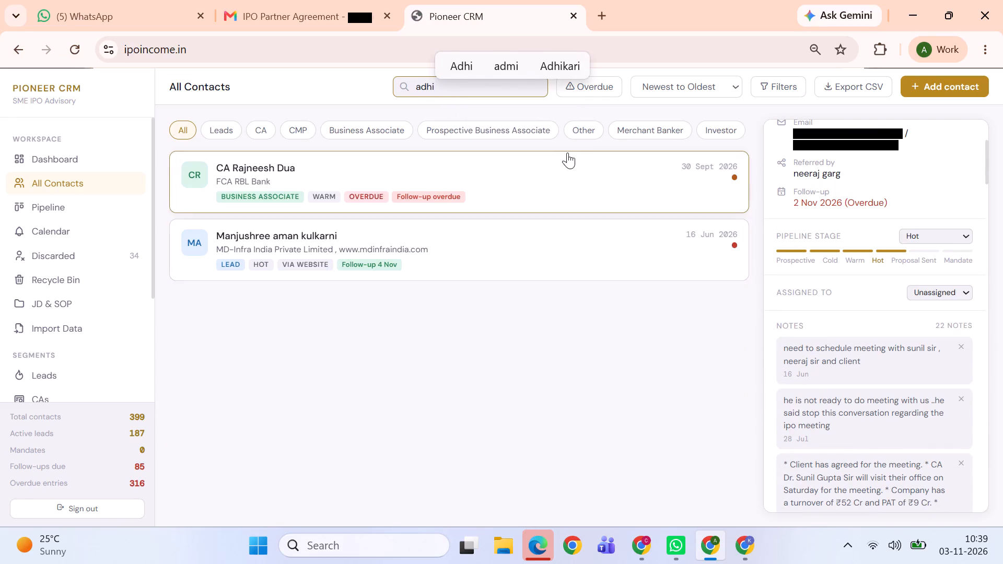
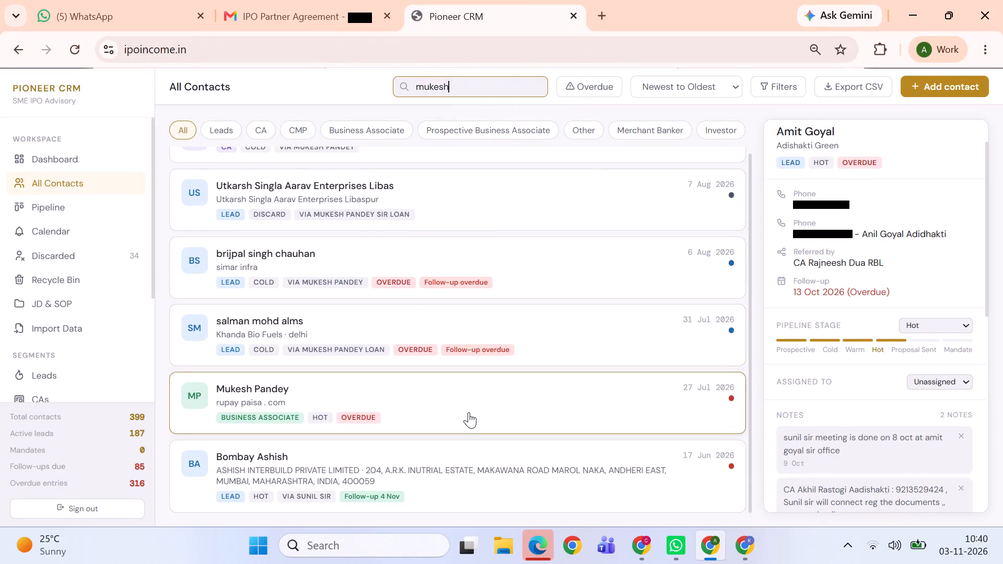
Draft a new note beginning "he refer" in the notes of the hot business associate from rupay paisa . com.
{"action": "scroll", "coordinate": [799, 419], "scroll_direction": "down", "scroll_amount": 3}
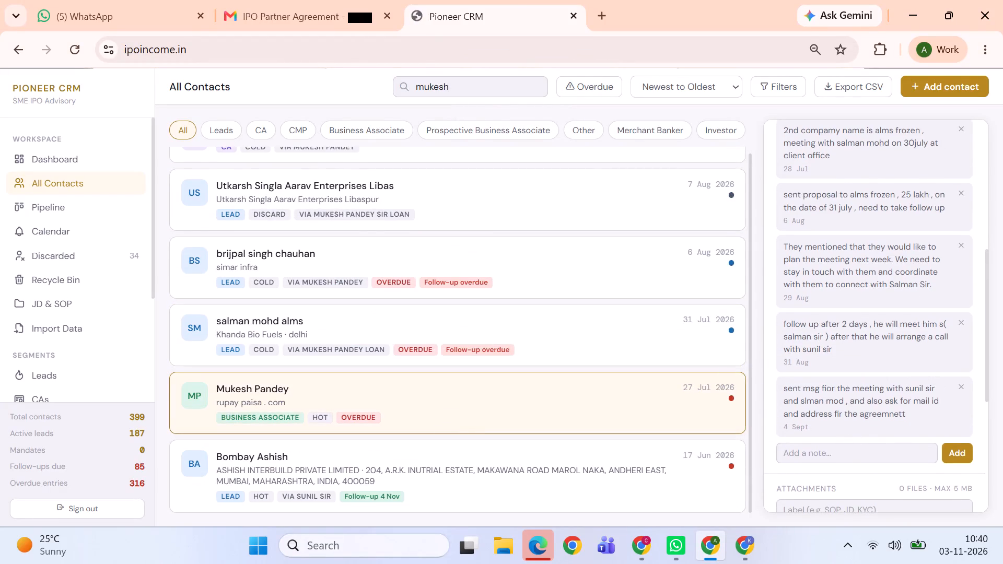
{"action": "left_click", "coordinate": [853, 463]}
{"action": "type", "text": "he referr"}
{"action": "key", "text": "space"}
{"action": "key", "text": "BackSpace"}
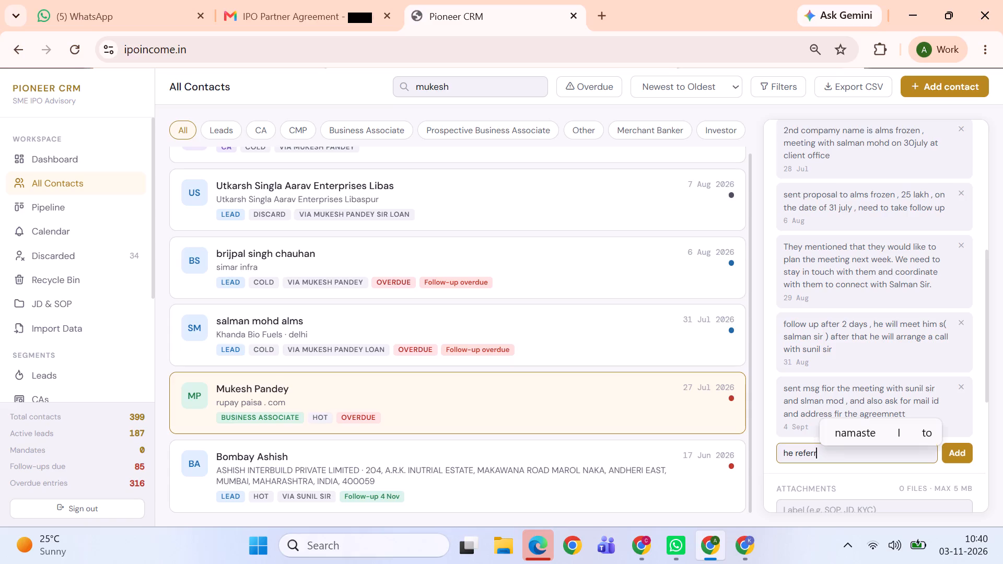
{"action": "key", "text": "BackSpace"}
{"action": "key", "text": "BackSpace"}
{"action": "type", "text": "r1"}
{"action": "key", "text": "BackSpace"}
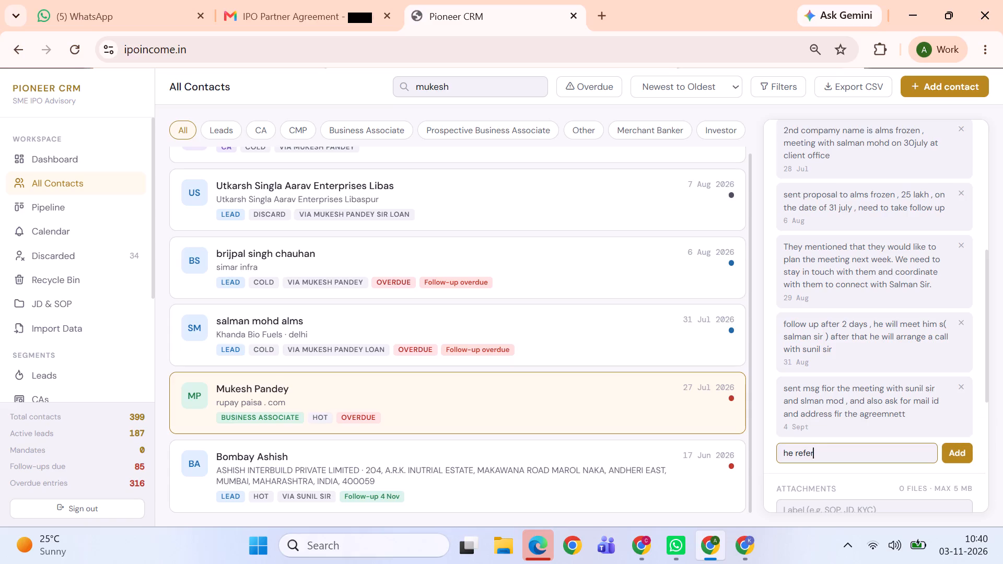
Add a note to the rupay paisa . com business associate reading "he refer 1 company meeting" followed by the referred contact's name.
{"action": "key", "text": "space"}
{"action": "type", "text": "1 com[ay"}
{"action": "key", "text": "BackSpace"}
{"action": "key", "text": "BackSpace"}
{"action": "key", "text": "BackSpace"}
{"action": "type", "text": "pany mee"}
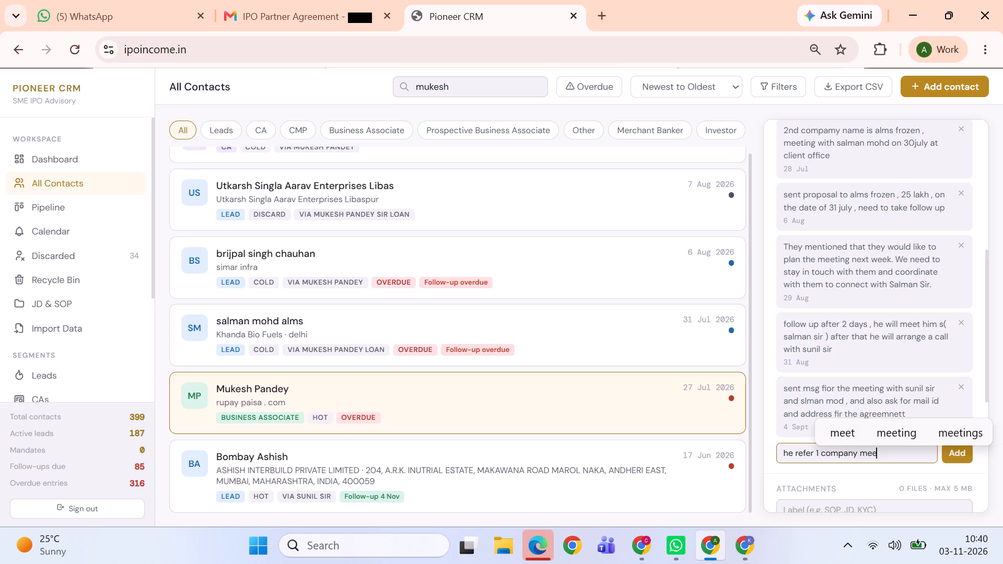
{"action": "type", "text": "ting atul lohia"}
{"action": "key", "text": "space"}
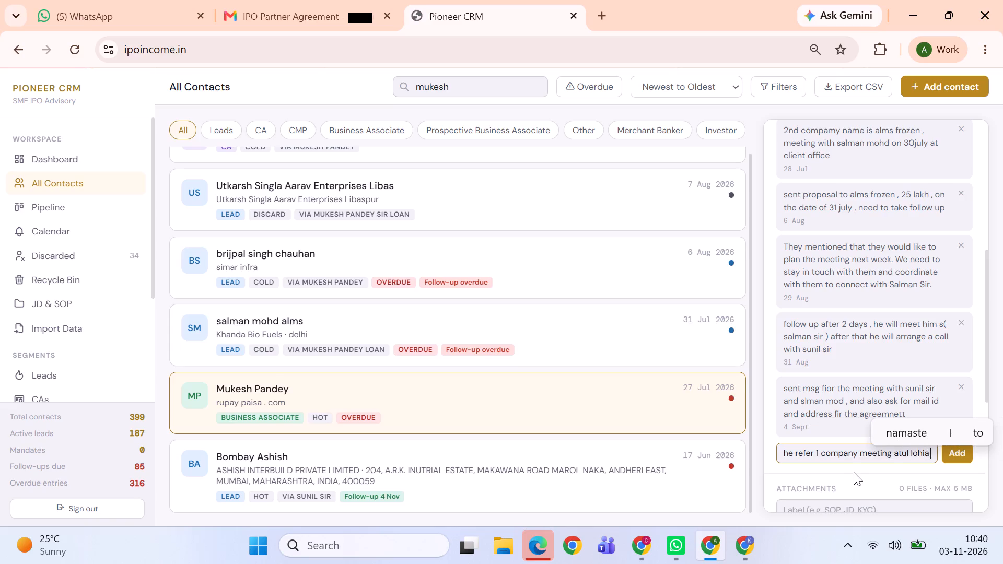
{"action": "left_click", "coordinate": [854, 472]}
{"action": "left_click", "coordinate": [952, 453]}
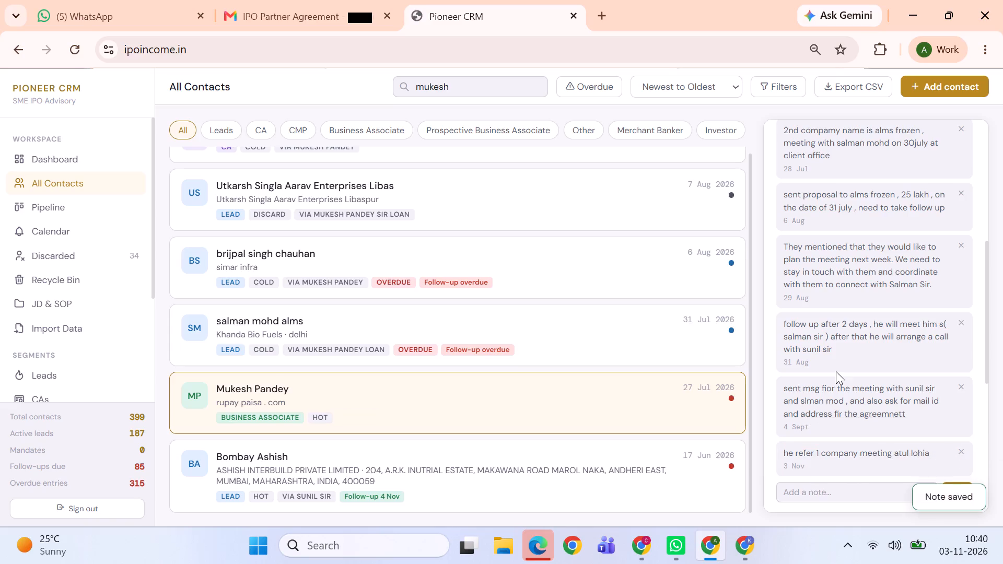
Set the rupay paisa . com business associate's follow-up date to 03-11-2026 and update the contact.
{"action": "scroll", "coordinate": [836, 371], "scroll_direction": "up", "scroll_amount": 5}
{"action": "left_click", "coordinate": [909, 146]}
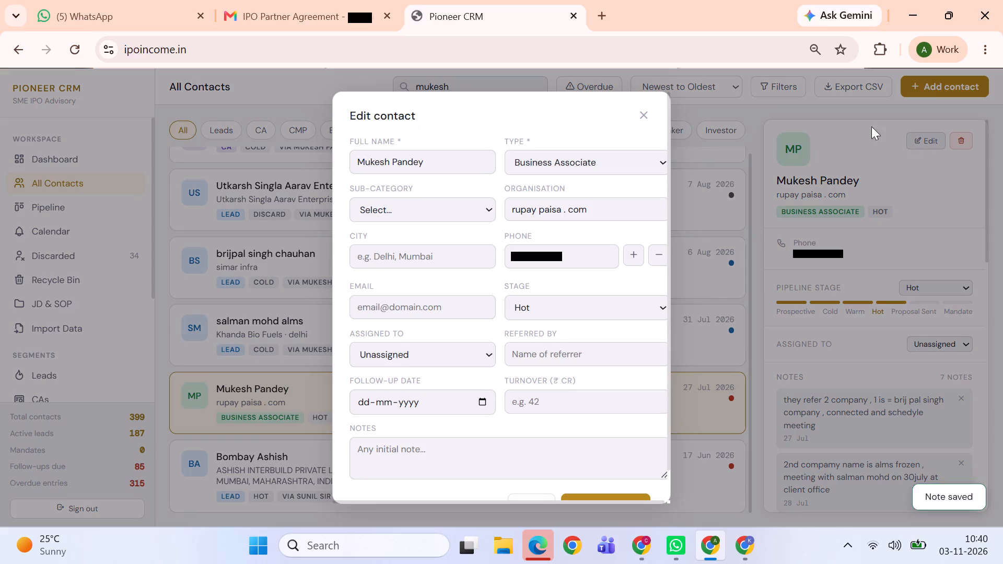
{"action": "left_click", "coordinate": [483, 402]}
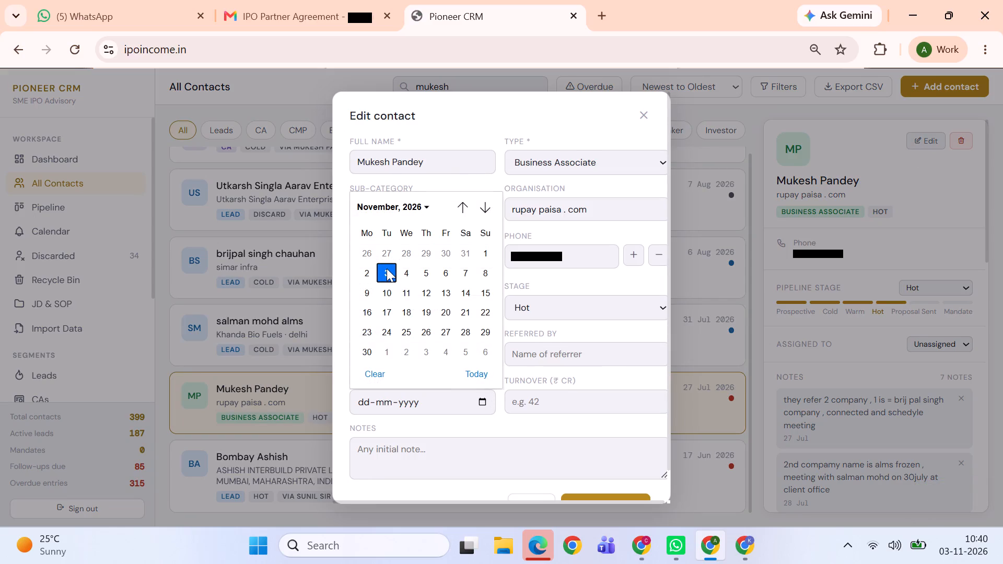
{"action": "left_click", "coordinate": [387, 268]}
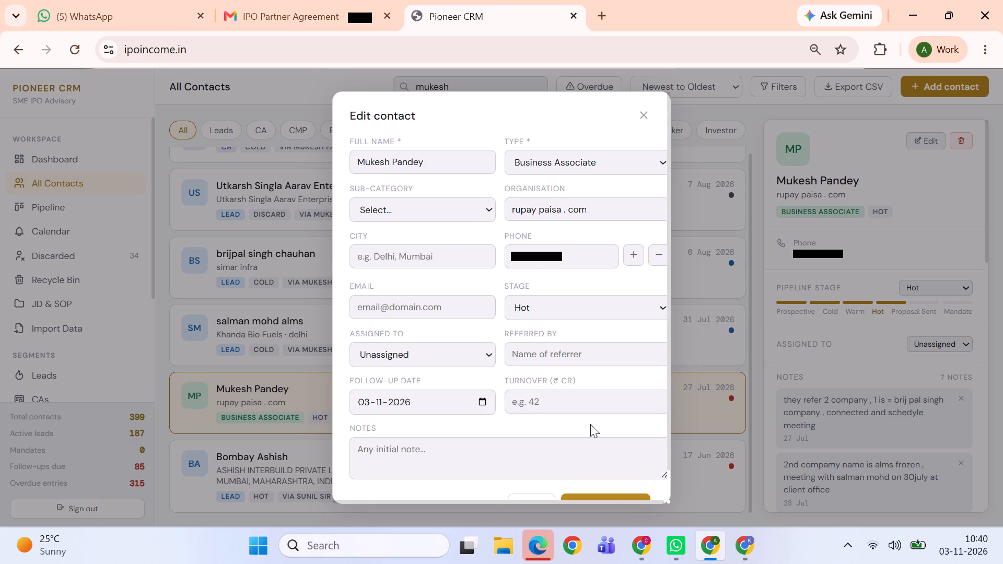
{"action": "scroll", "coordinate": [613, 457], "scroll_direction": "down", "scroll_amount": 2}
{"action": "left_click", "coordinate": [593, 462]}
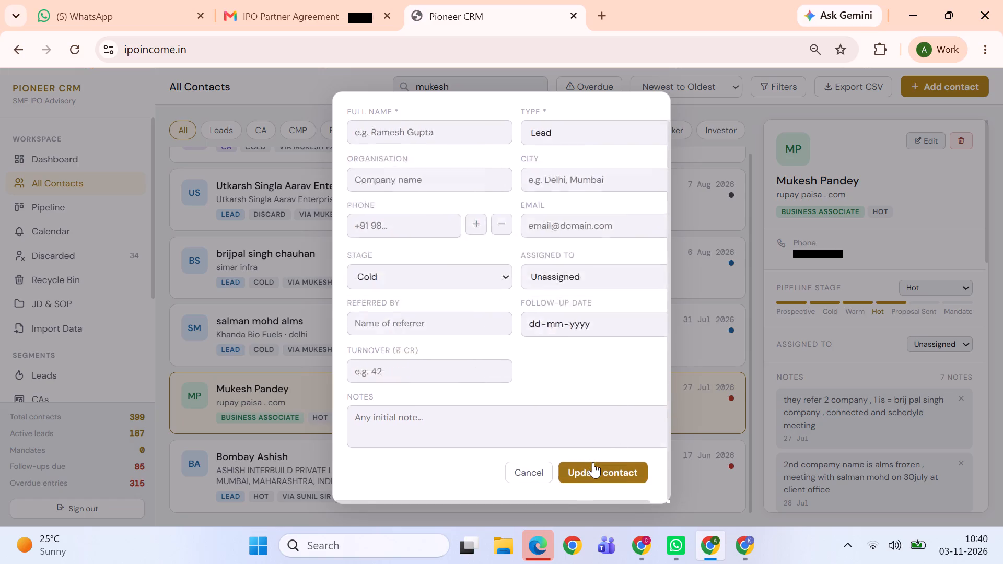
{"action": "scroll", "coordinate": [498, 346], "scroll_direction": "up", "scroll_amount": 3}
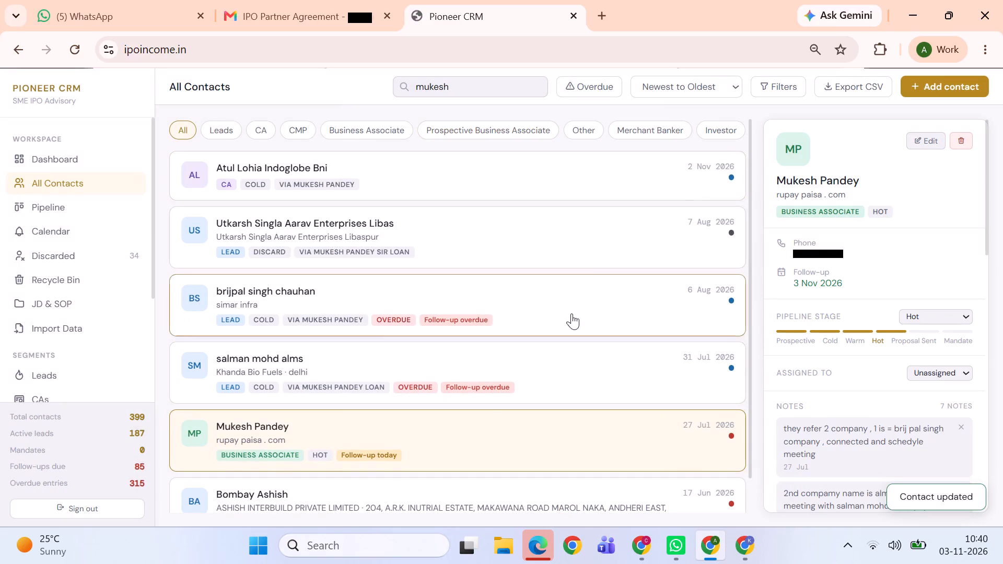
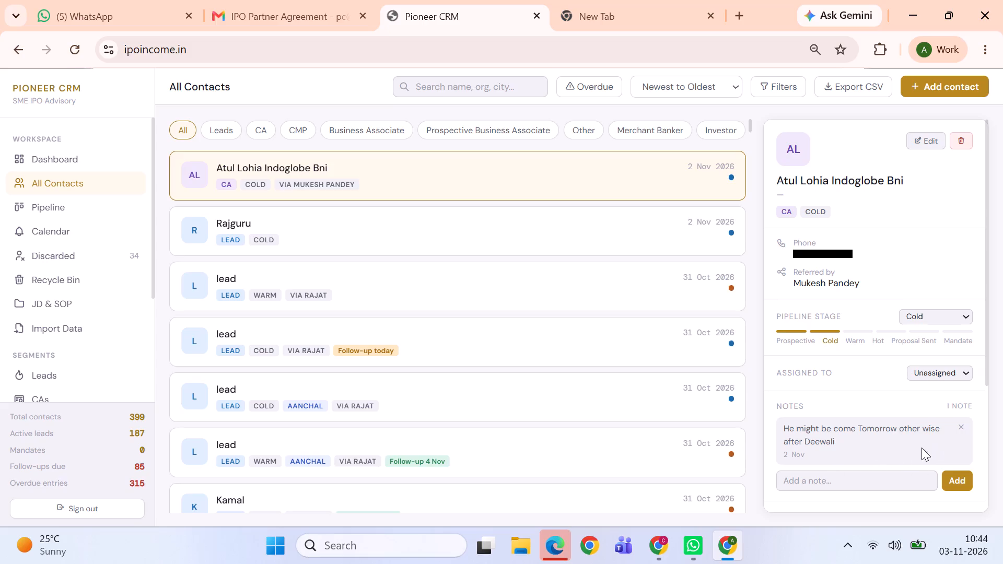
Search the contacts for "pradyun", retry with "pradyu", and look through the matches for the shorter term "pra".
{"action": "left_click", "coordinate": [893, 450]}
{"action": "left_click", "coordinate": [458, 84]}
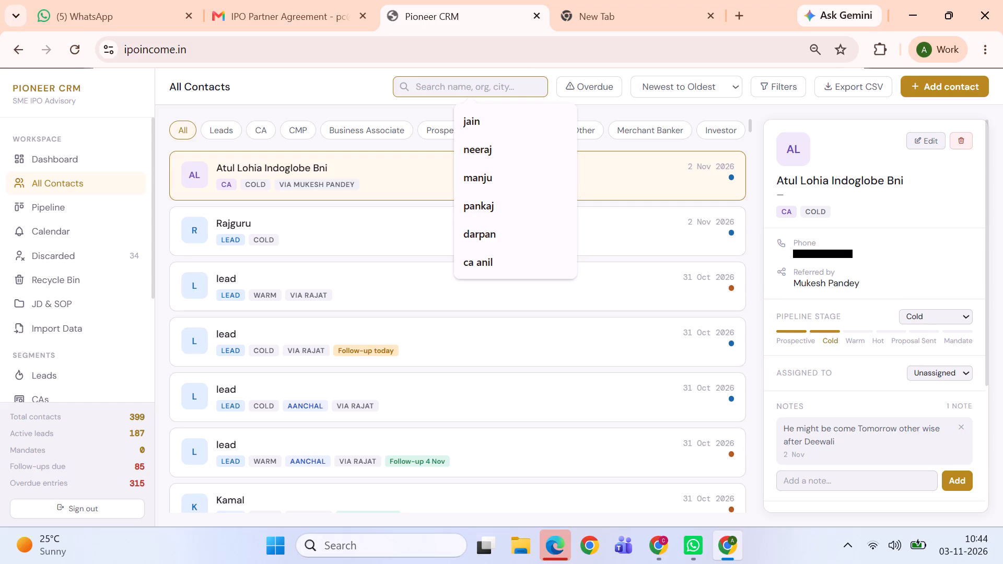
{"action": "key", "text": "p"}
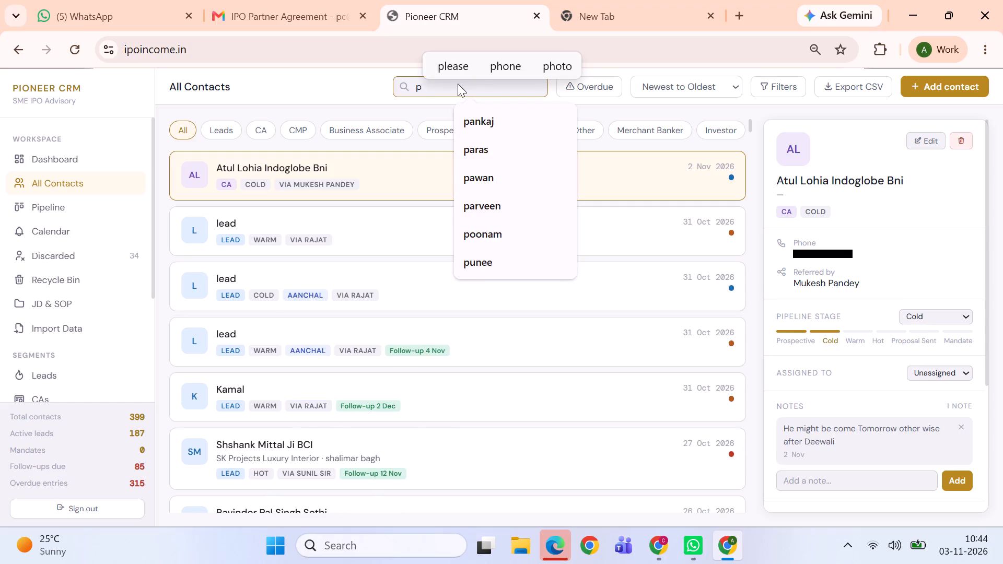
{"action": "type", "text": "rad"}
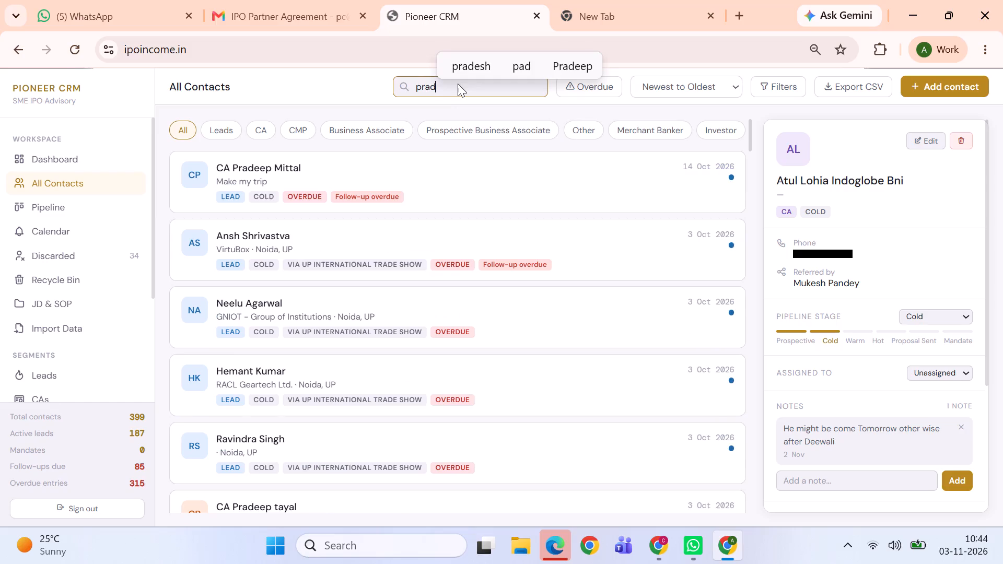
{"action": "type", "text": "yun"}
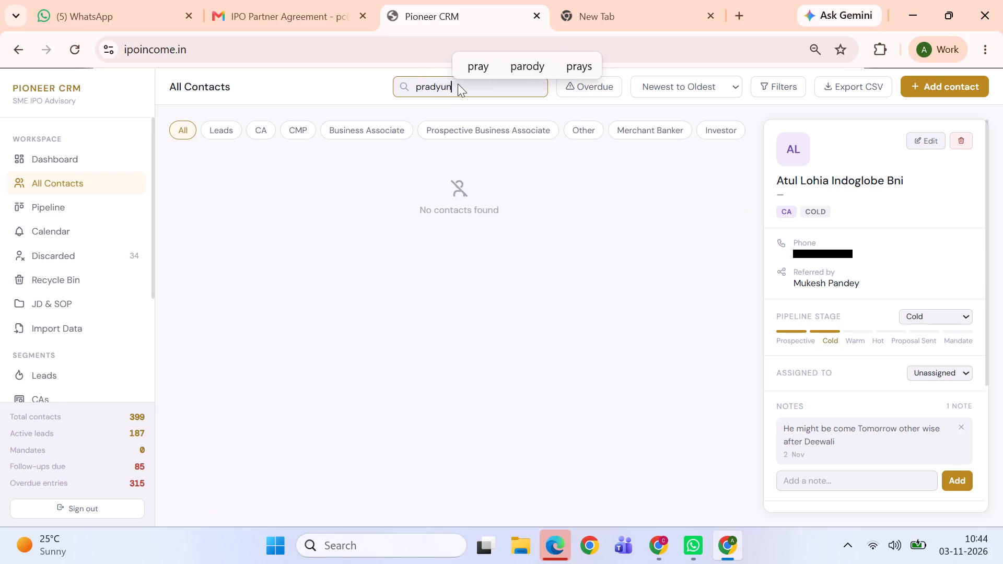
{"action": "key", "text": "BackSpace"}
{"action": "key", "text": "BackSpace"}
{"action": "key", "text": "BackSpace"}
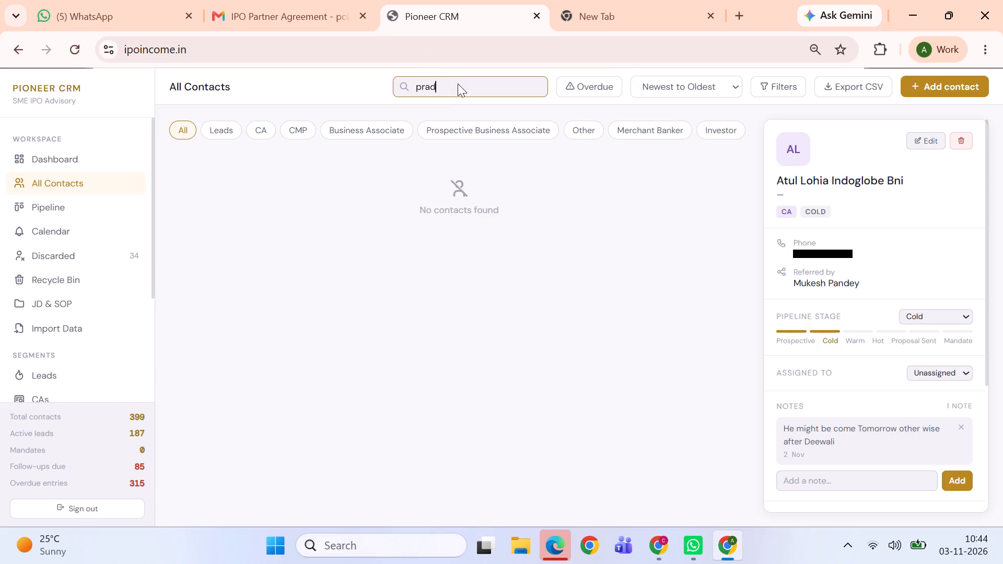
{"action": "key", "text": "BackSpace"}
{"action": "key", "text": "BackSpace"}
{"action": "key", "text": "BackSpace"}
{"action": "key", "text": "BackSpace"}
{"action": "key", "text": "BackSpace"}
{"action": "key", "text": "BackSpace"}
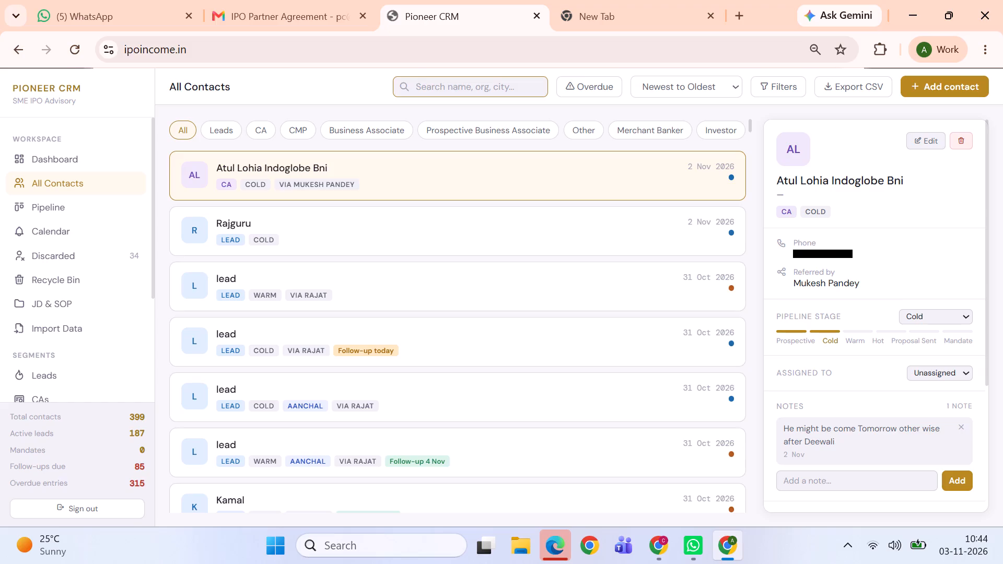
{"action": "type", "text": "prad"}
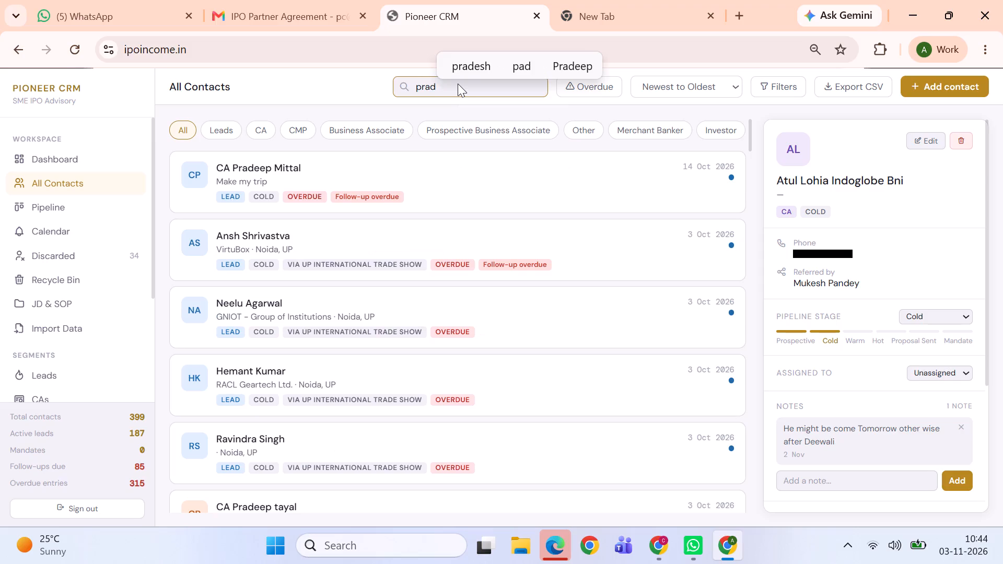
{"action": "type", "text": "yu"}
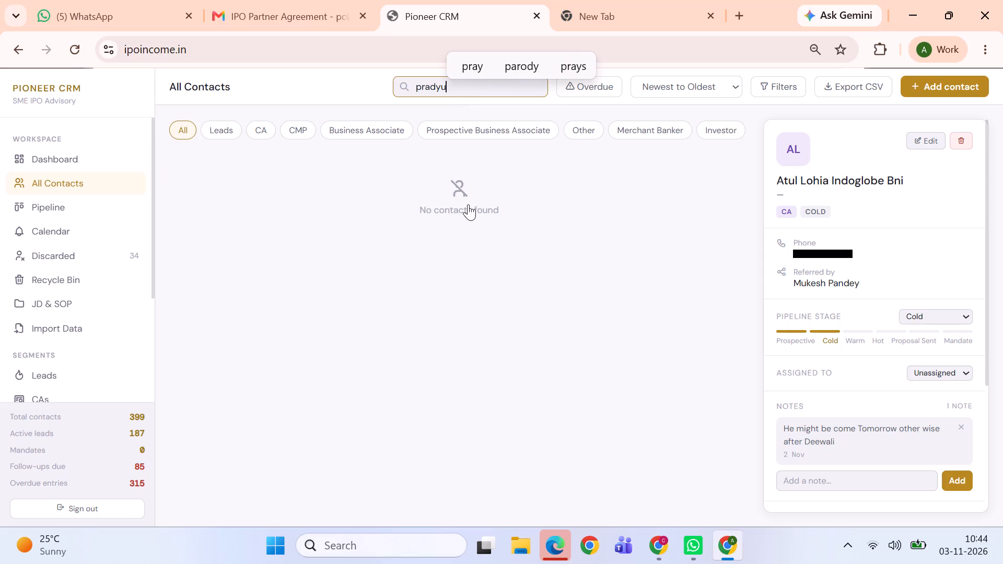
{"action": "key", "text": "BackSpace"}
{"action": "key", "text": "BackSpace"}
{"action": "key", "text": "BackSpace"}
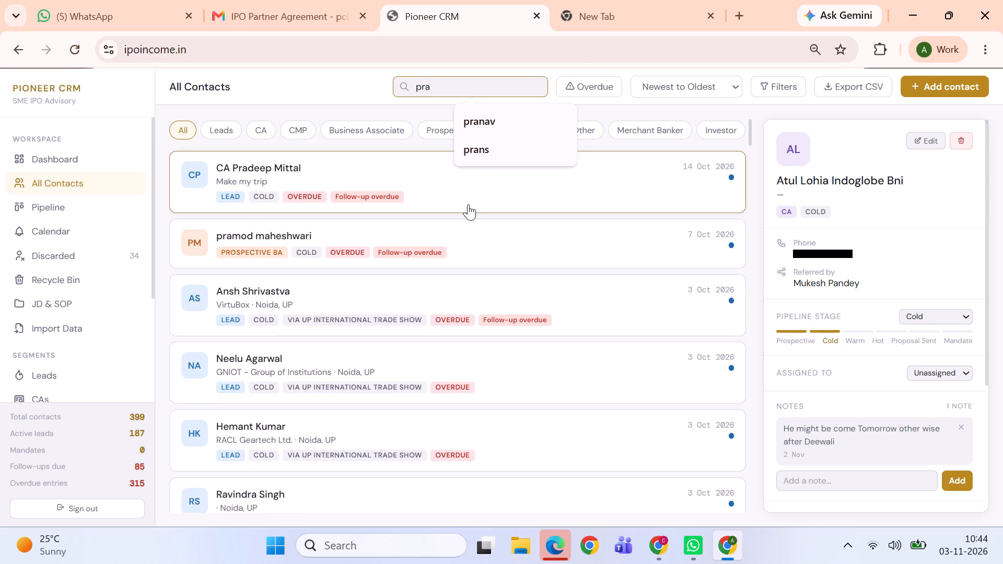
{"action": "scroll", "coordinate": [471, 327], "scroll_direction": "down", "scroll_amount": 5}
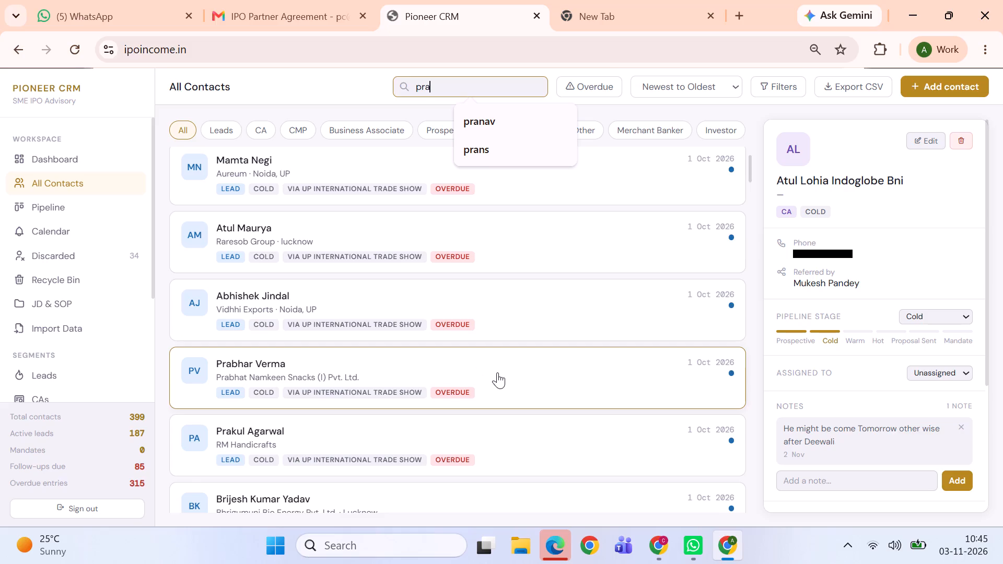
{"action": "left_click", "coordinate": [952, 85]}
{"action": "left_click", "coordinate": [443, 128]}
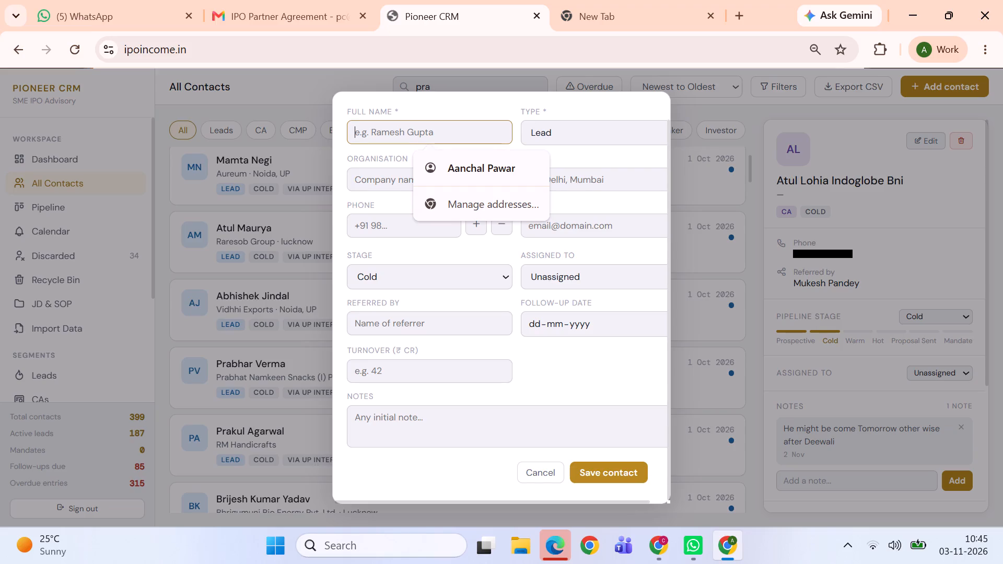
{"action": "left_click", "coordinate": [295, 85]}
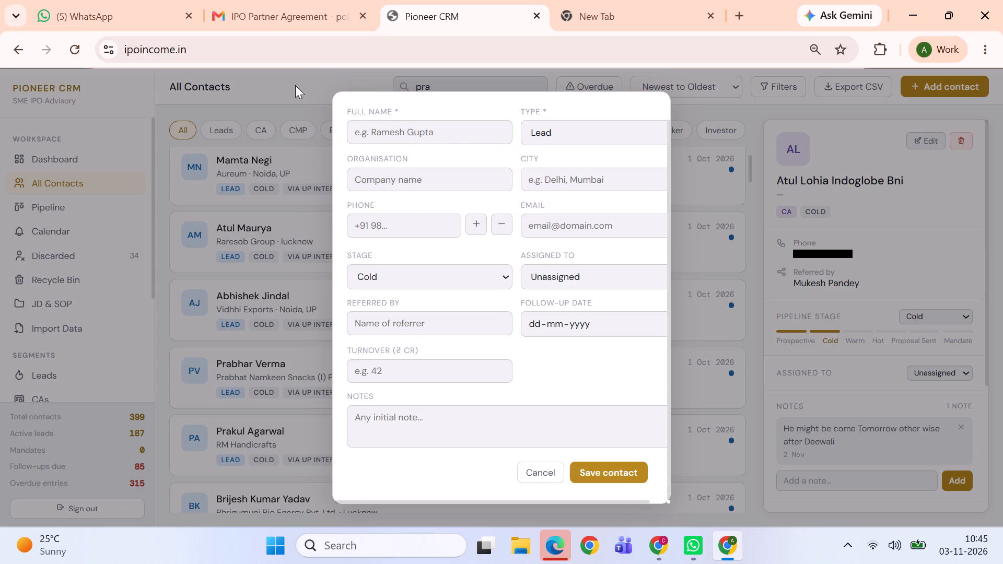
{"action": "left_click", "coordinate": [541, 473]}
{"action": "left_click", "coordinate": [451, 83]}
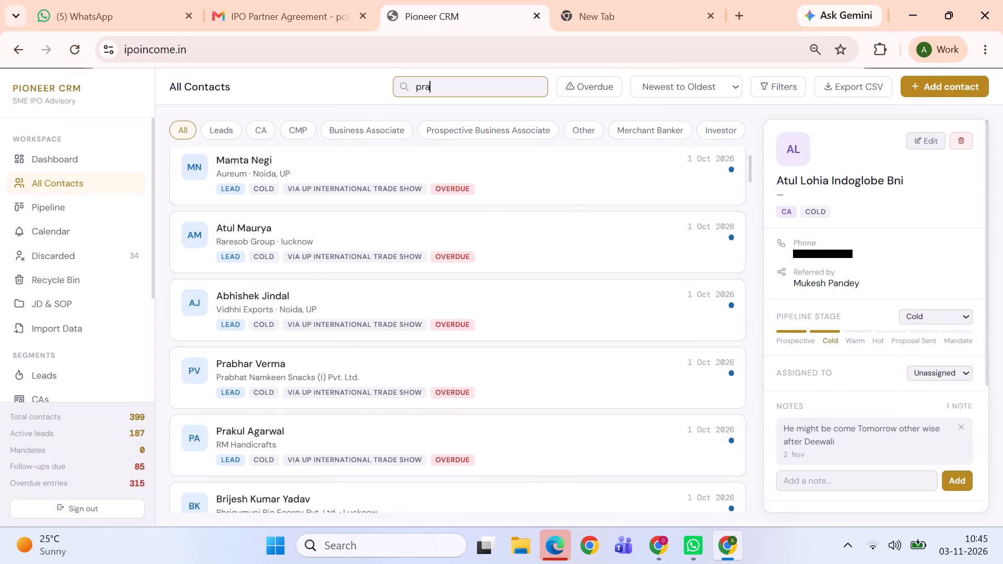
{"action": "key", "text": "BackSpace"}
{"action": "key", "text": "BackSpace"}
{"action": "key", "text": "BackSpace"}
{"action": "key", "text": "BackSpace"}
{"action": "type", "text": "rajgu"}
{"action": "left_click", "coordinate": [400, 173]}
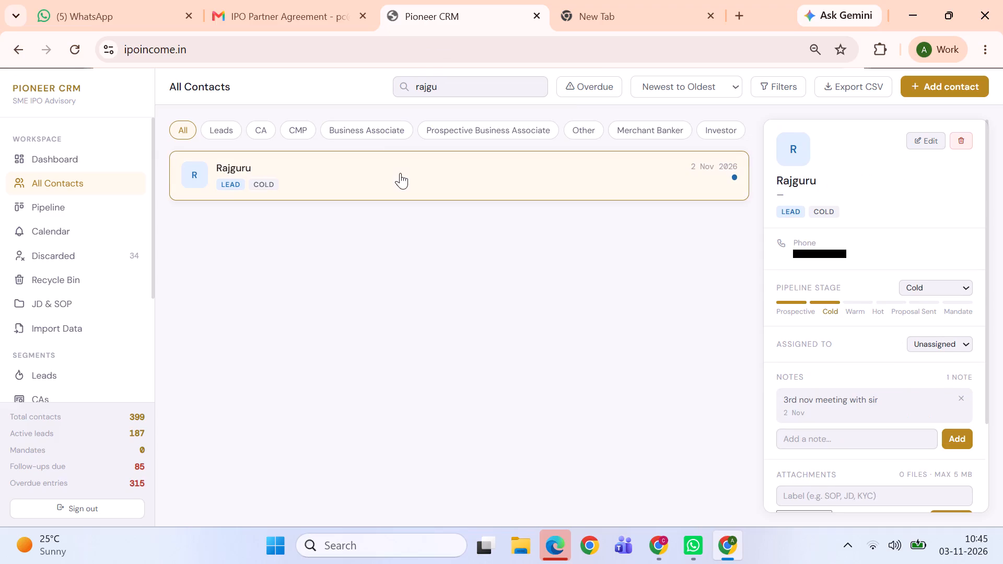
{"action": "left_click", "coordinate": [965, 287]}
{"action": "left_click", "coordinate": [926, 340]}
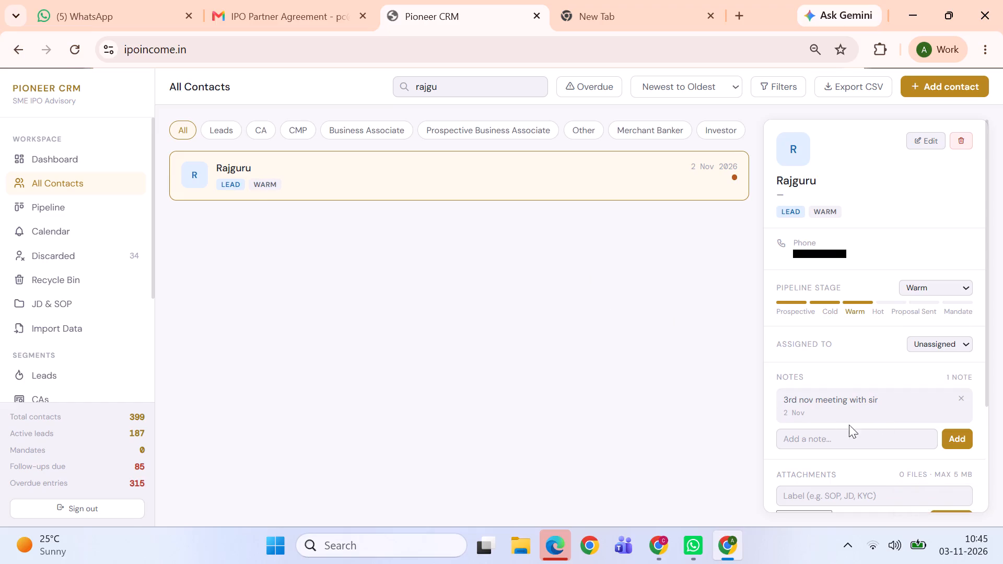
Add a note to the Rajguru lead reading "partner of CA" followed by the chartered accountant's name, with the surname corrected to the suggested spelling.
{"action": "left_click", "coordinate": [897, 403]}
{"action": "left_click", "coordinate": [823, 440]}
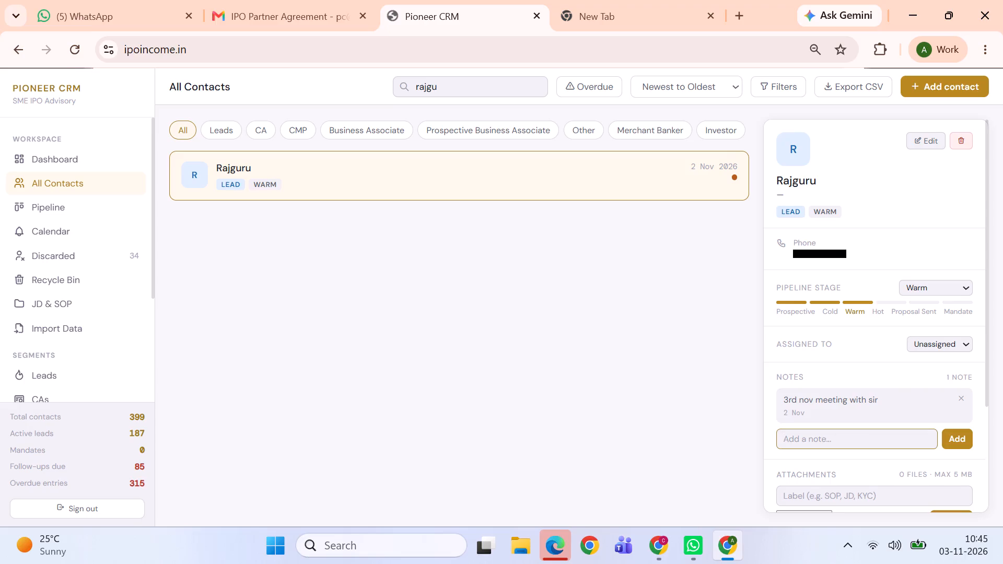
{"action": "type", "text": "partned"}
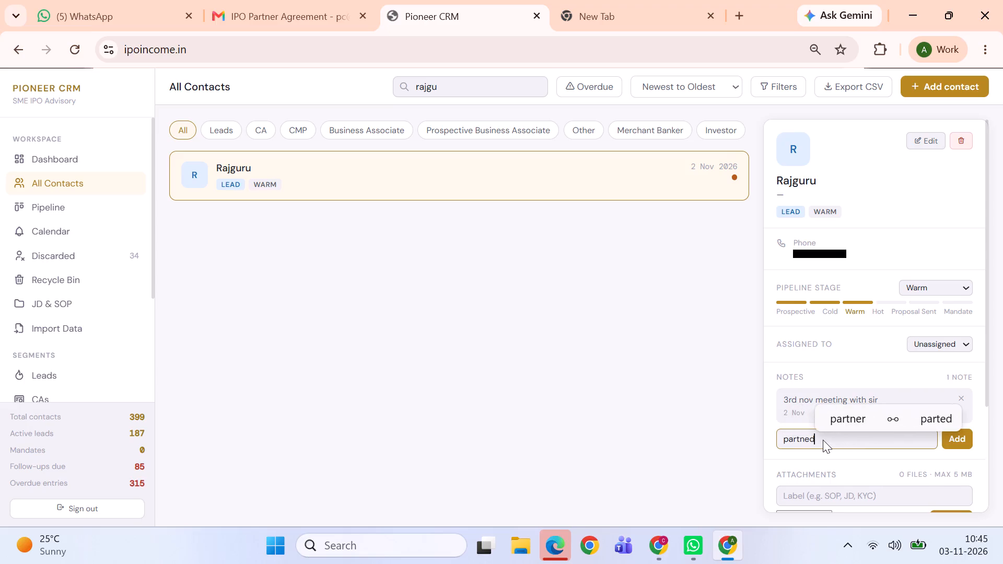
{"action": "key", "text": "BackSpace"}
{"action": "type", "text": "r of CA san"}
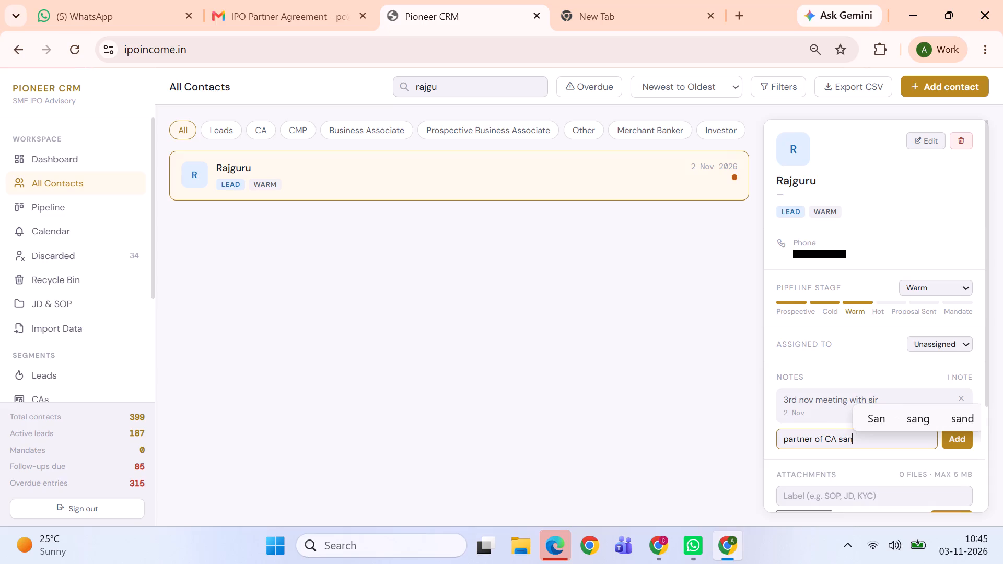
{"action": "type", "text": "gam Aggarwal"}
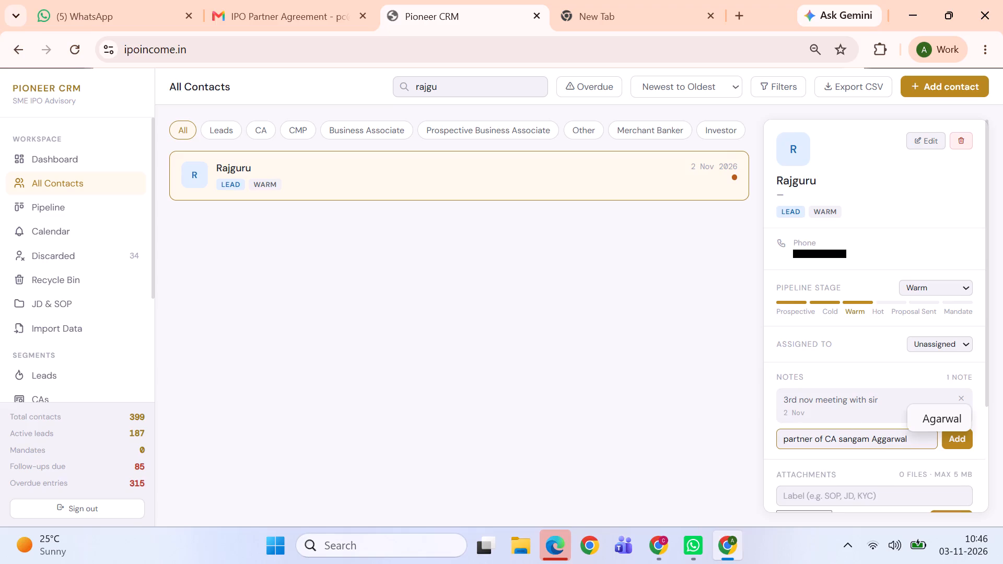
{"action": "left_click", "coordinate": [959, 437]}
{"action": "left_click", "coordinate": [959, 437]}
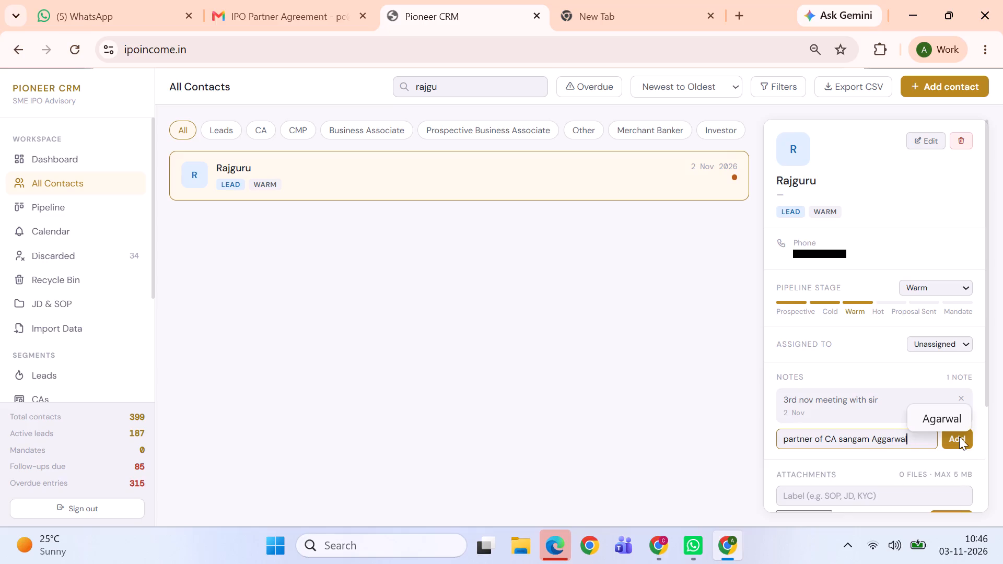
{"action": "triple_click", "coordinate": [959, 437]}
{"action": "left_click", "coordinate": [945, 420]}
{"action": "left_click", "coordinate": [957, 438]}
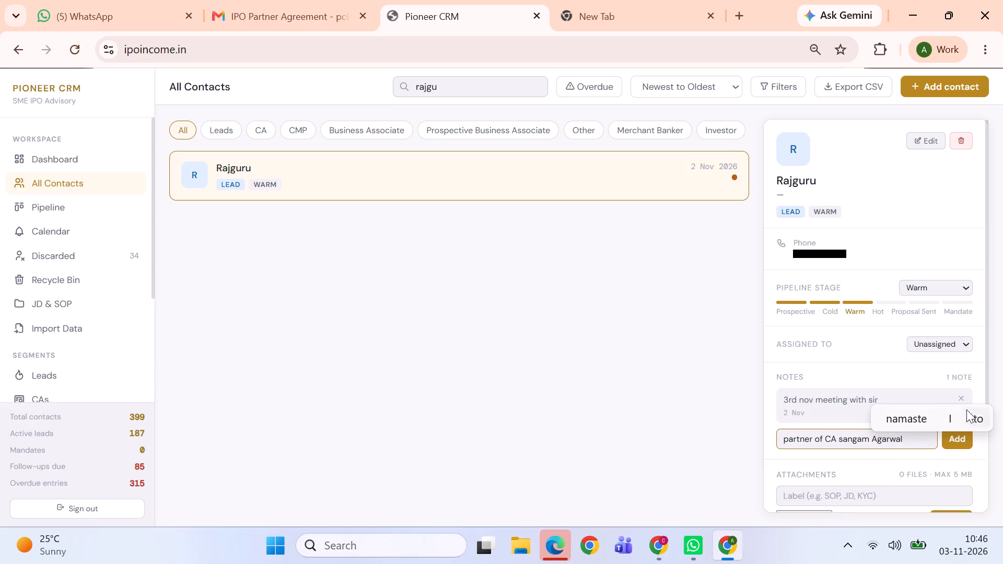
{"action": "left_click", "coordinate": [985, 386]}
{"action": "left_click", "coordinate": [958, 437]}
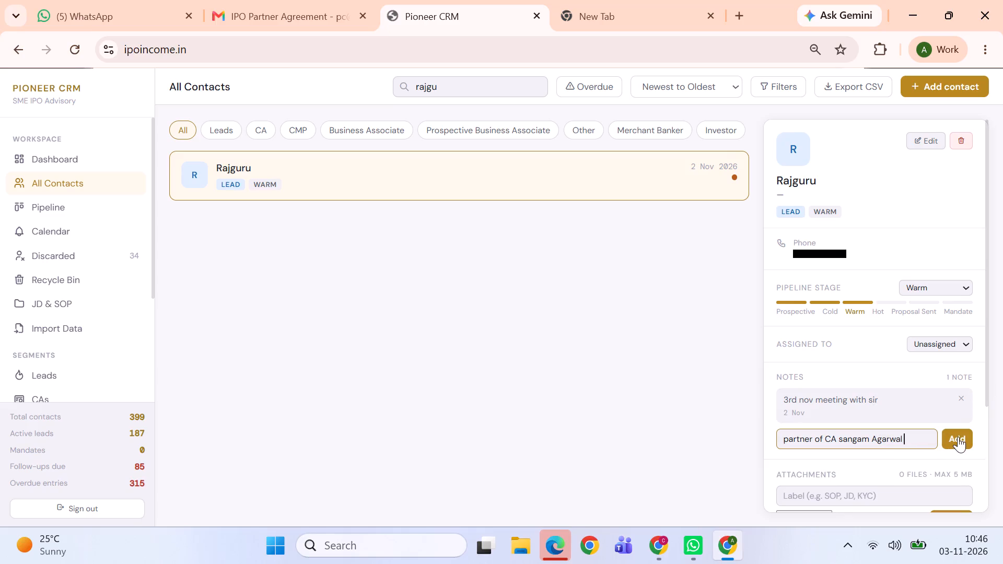
{"action": "left_click", "coordinate": [958, 437]}
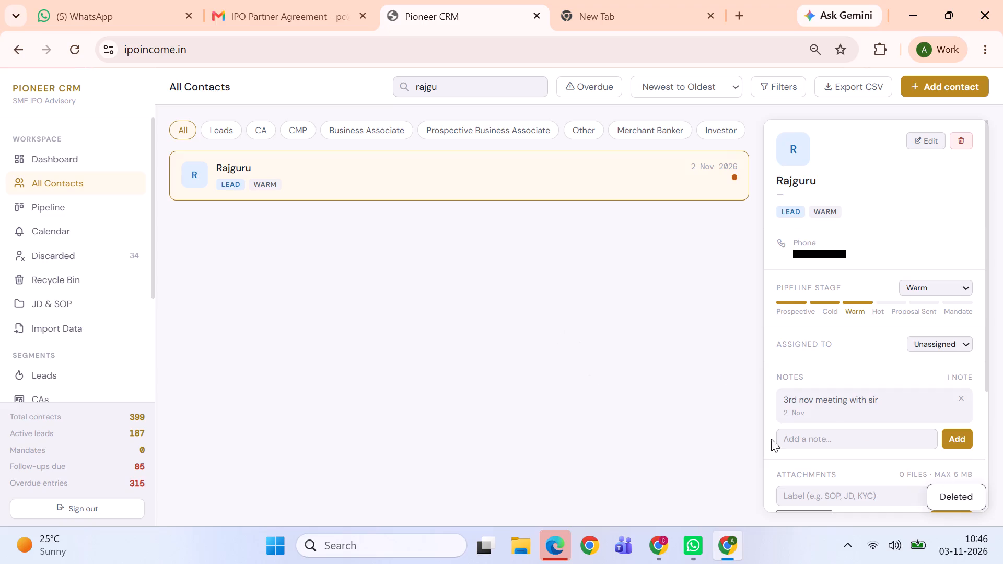
{"action": "scroll", "coordinate": [834, 411], "scroll_direction": "down", "scroll_amount": 1}
{"action": "scroll", "coordinate": [851, 465], "scroll_direction": "down", "scroll_amount": 1}
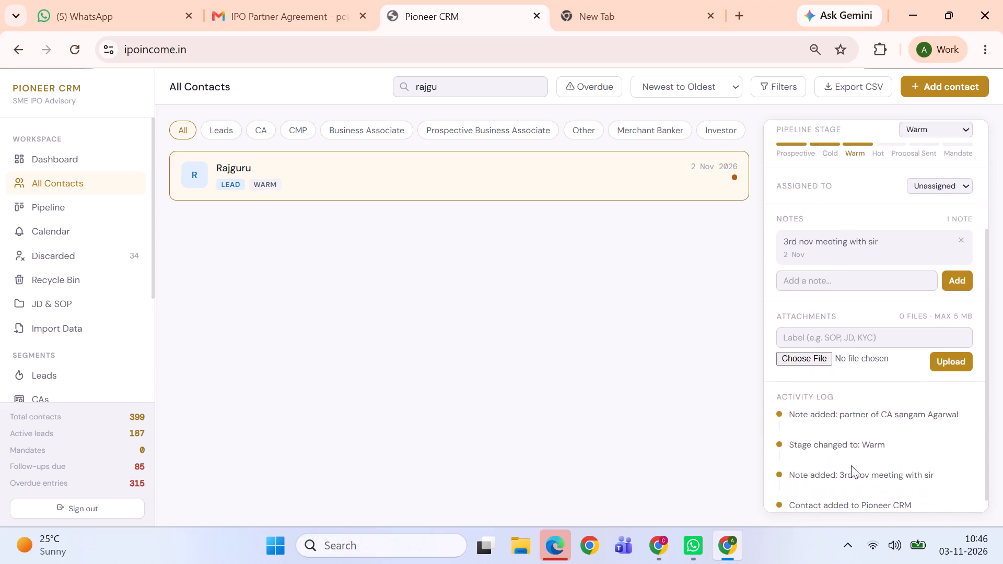
{"action": "scroll", "coordinate": [851, 465], "scroll_direction": "down", "scroll_amount": 3}
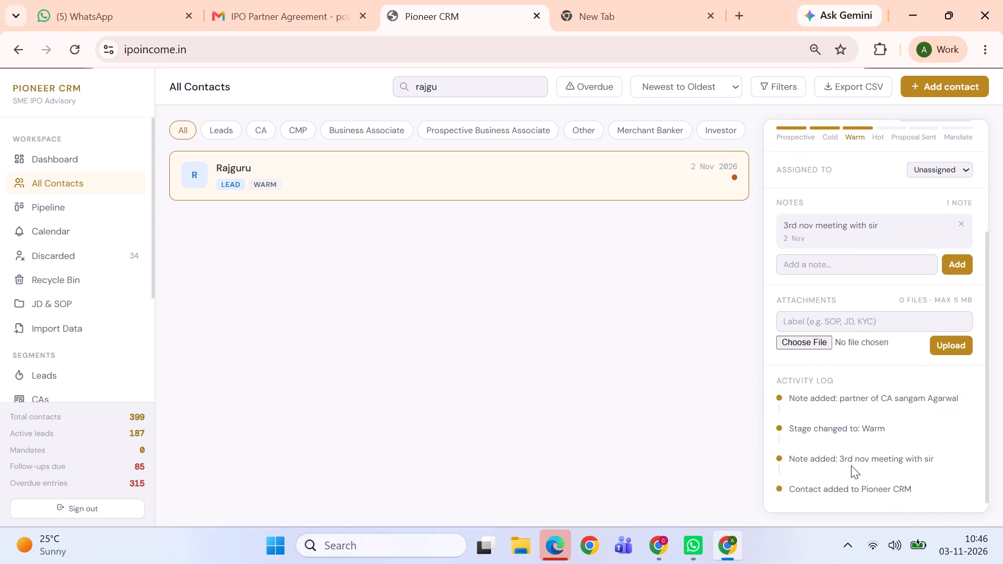
{"action": "scroll", "coordinate": [851, 465], "scroll_direction": "down", "scroll_amount": 1}
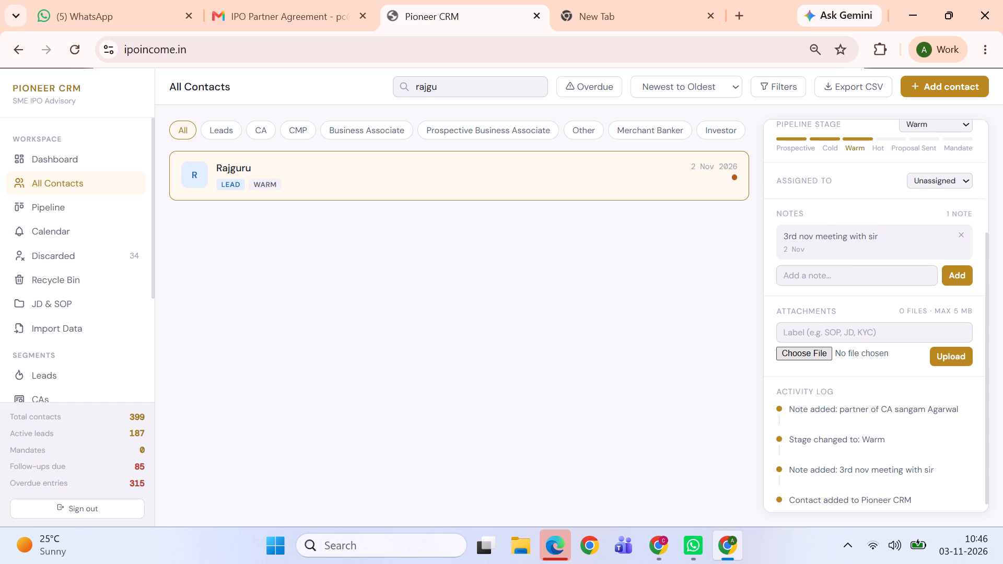
{"action": "left_click_drag", "start_coordinate": [865, 415], "coordinate": [902, 419]}
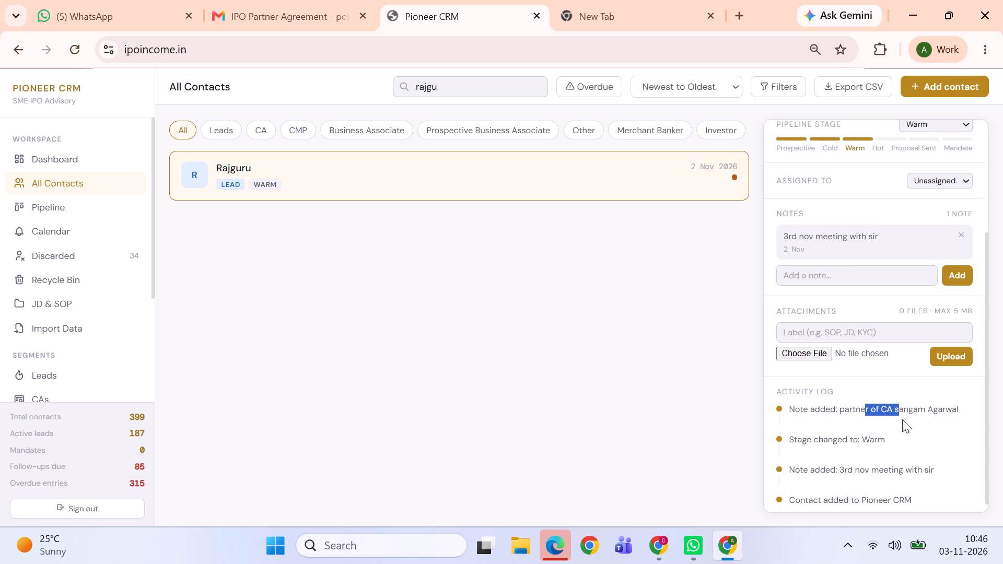
{"action": "left_click_drag", "start_coordinate": [902, 419], "coordinate": [905, 418]}
{"action": "left_click", "coordinate": [841, 409]}
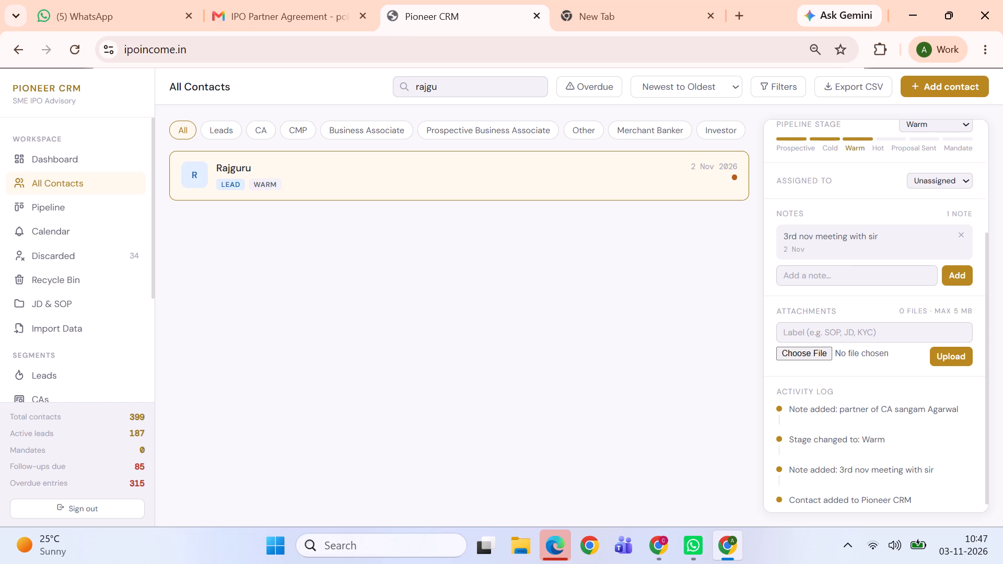
{"action": "left_click", "coordinate": [840, 409]}
{"action": "left_click_drag", "start_coordinate": [840, 409], "coordinate": [864, 407]}
{"action": "left_click_drag", "start_coordinate": [864, 407], "coordinate": [947, 407]}
{"action": "key", "text": "ctrl+c"}
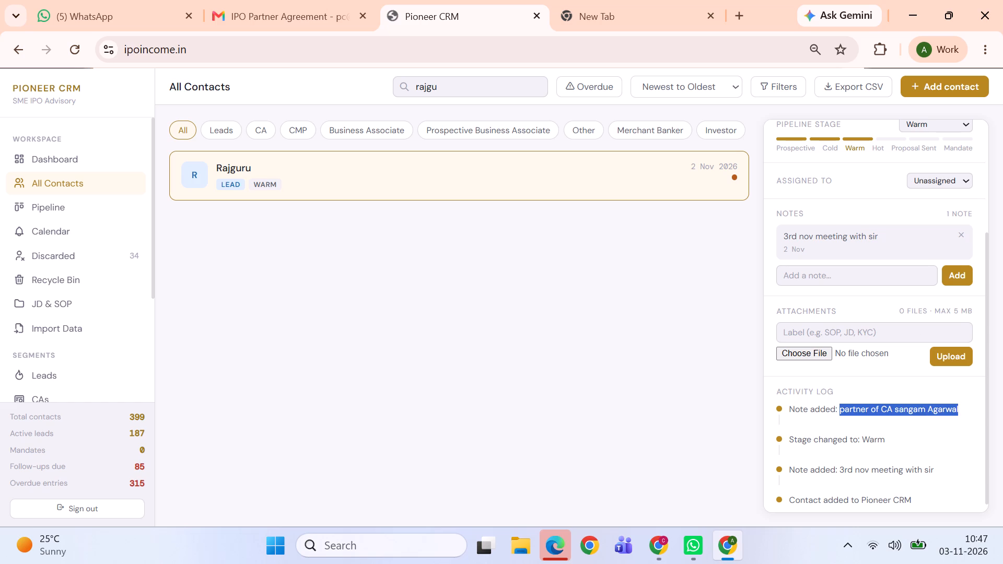
{"action": "left_click", "coordinate": [819, 277]}
{"action": "key", "text": "ctrl+v"}
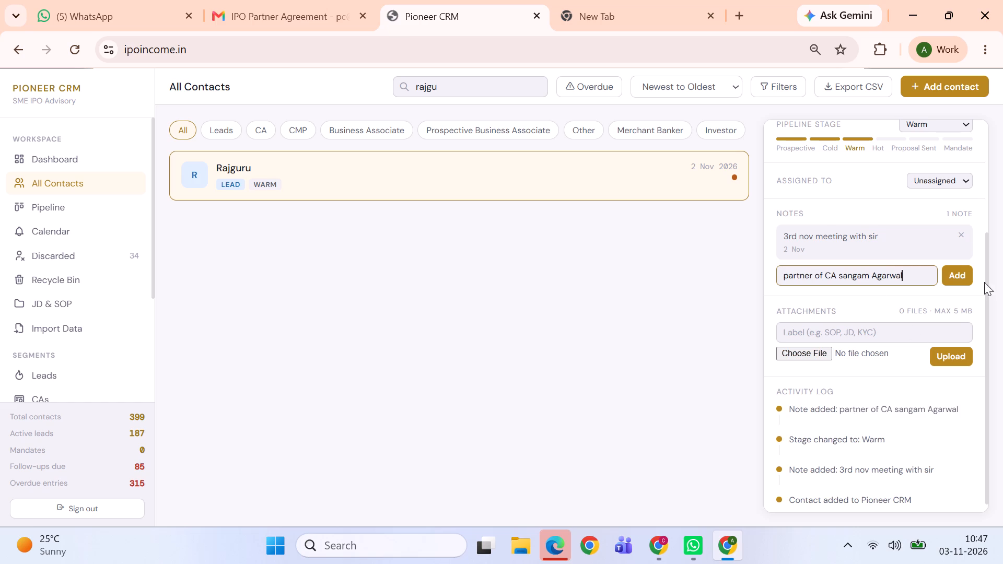
{"action": "left_click", "coordinate": [964, 275]}
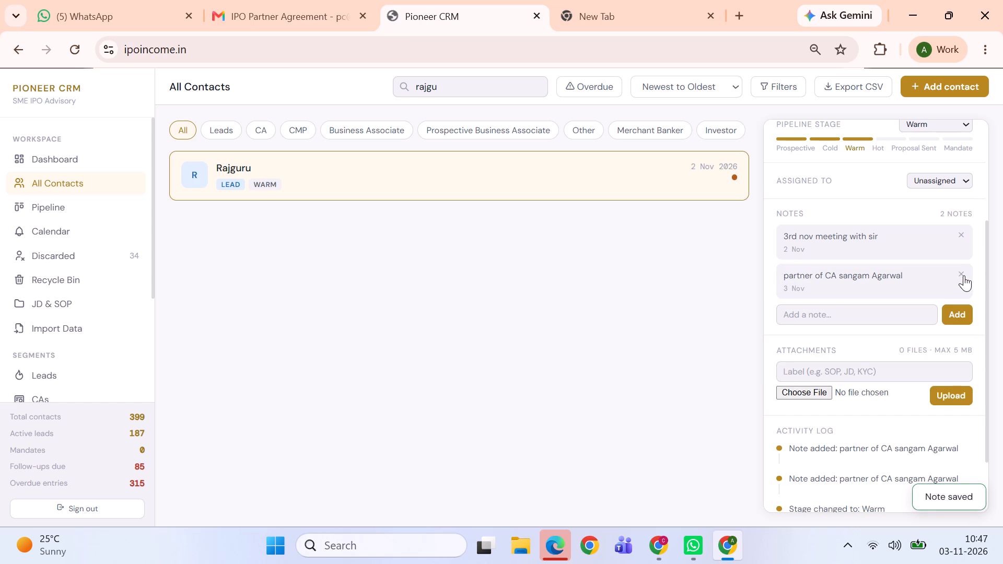
{"action": "left_click", "coordinate": [547, 359]}
{"action": "left_click", "coordinate": [443, 82]}
{"action": "key", "text": "BackSpace"}
{"action": "key", "text": "BackSpace"}
{"action": "key", "text": "BackSpace"}
{"action": "key", "text": "BackSpace"}
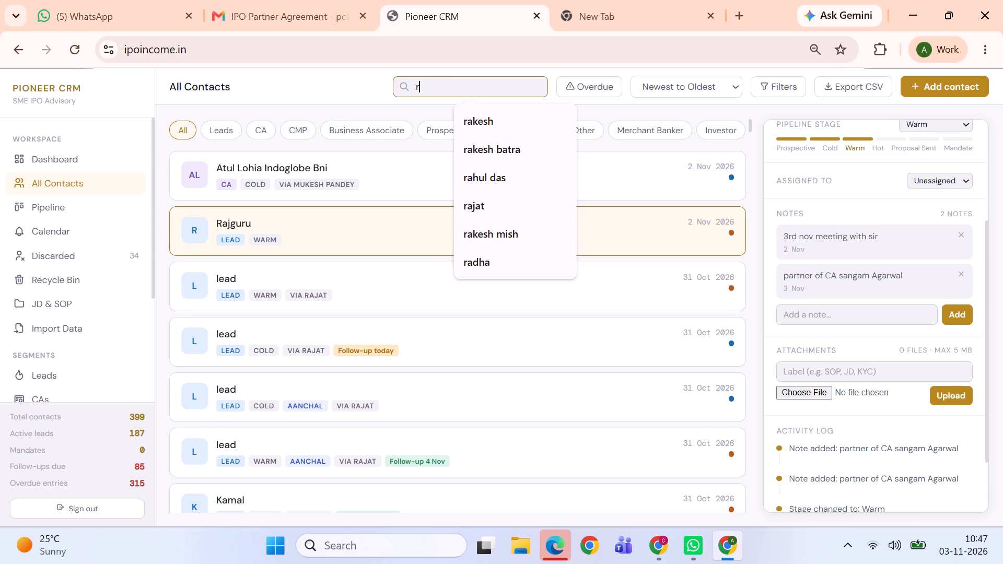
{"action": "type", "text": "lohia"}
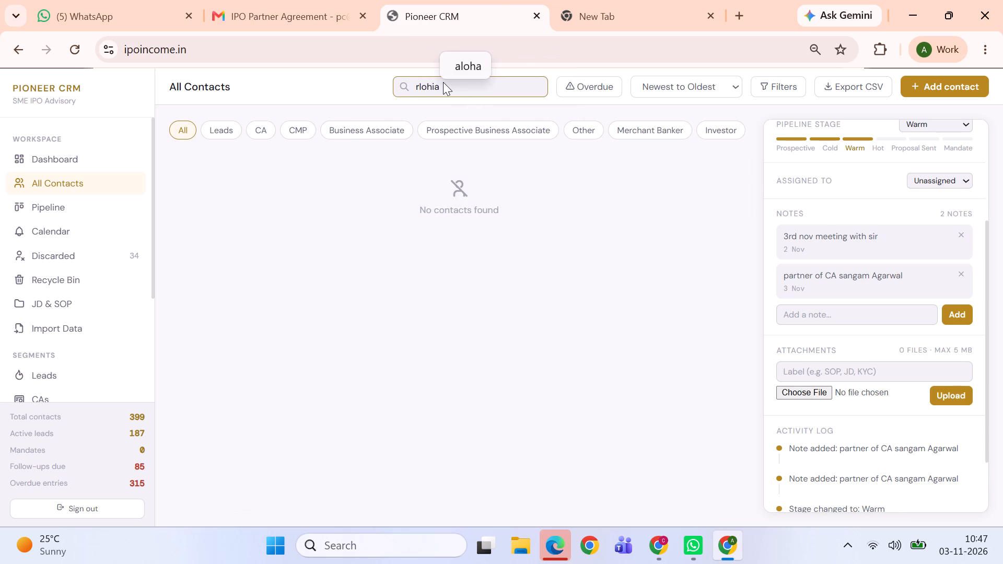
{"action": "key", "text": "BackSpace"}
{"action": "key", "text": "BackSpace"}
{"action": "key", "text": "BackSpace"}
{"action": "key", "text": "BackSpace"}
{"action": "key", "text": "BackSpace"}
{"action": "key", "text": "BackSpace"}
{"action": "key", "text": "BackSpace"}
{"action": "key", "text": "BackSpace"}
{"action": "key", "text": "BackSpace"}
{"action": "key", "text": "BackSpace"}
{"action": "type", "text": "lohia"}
{"action": "double_click", "coordinate": [432, 172]}
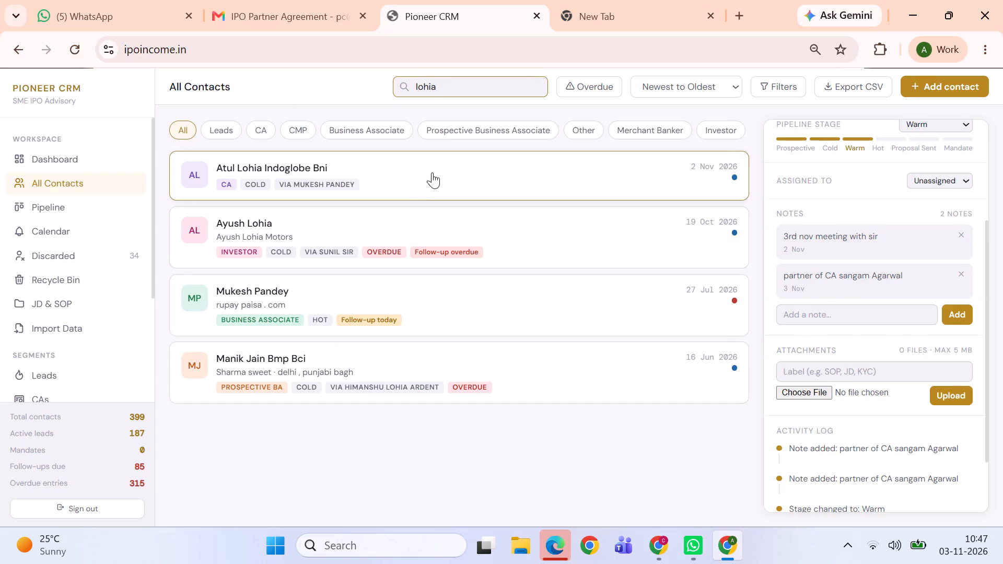
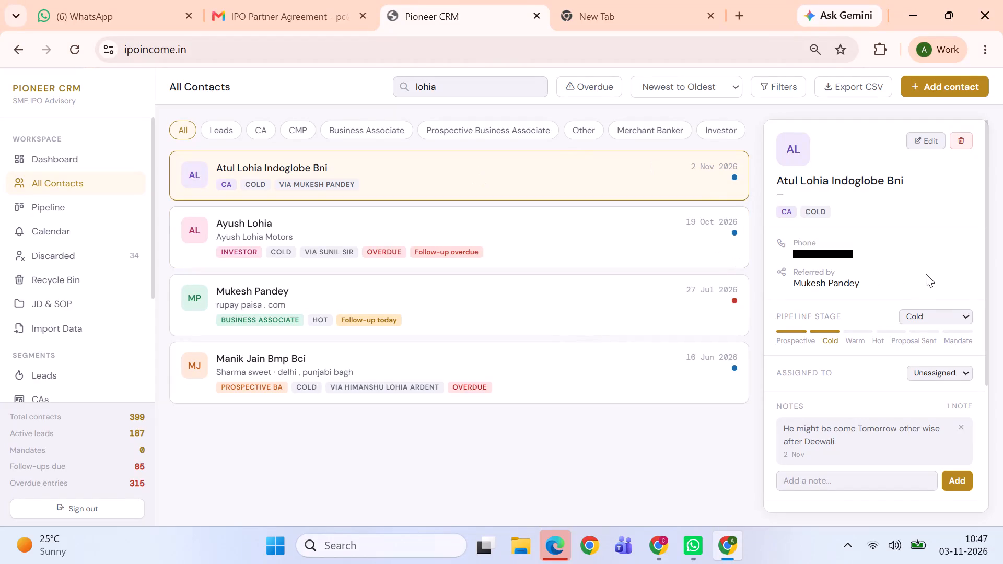
Open the Indoglobe Bni contact for editing and add the prefix "CA" before the full name.
{"action": "scroll", "coordinate": [926, 274], "scroll_direction": "down", "scroll_amount": 1}
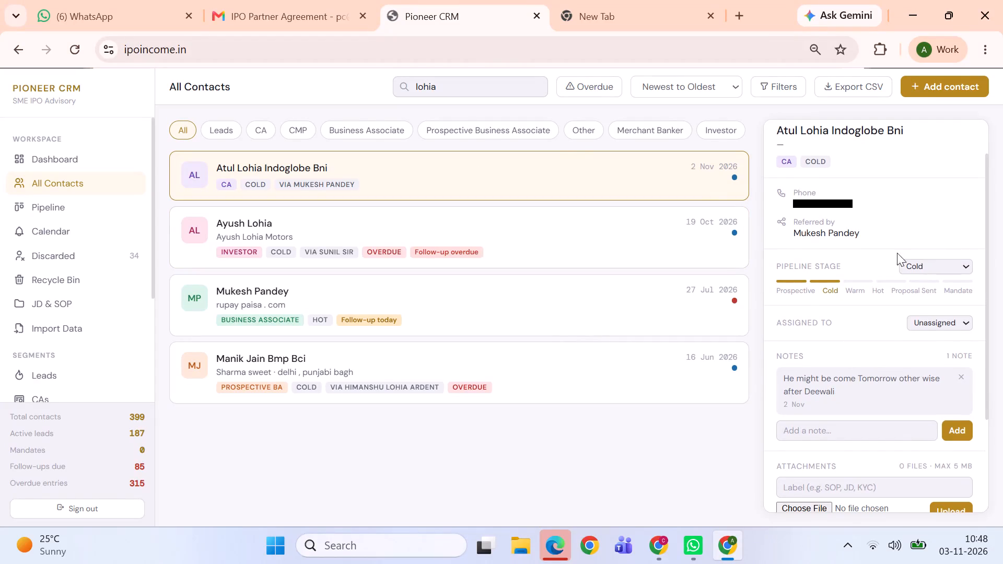
{"action": "scroll", "coordinate": [907, 205], "scroll_direction": "up", "scroll_amount": 1}
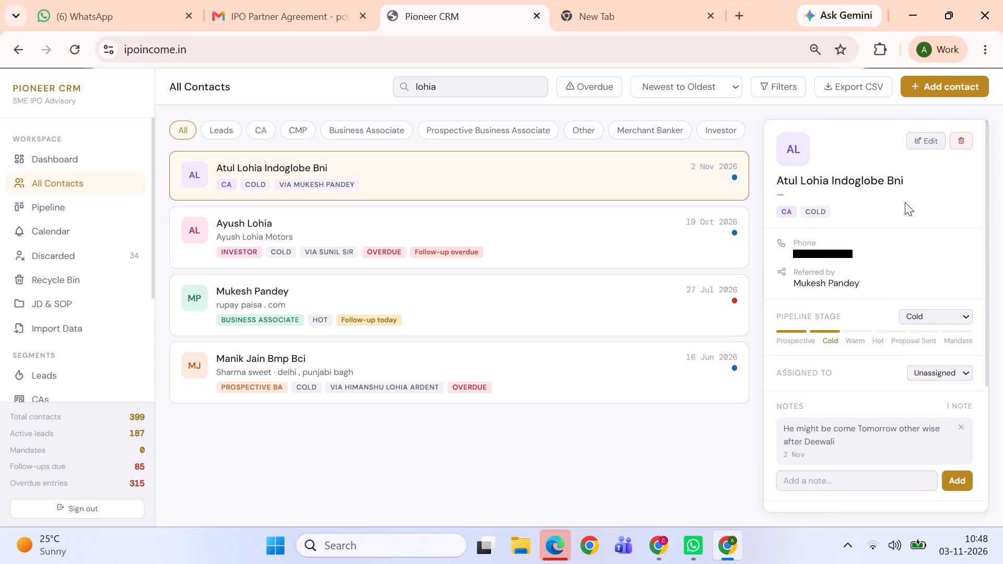
{"action": "left_click", "coordinate": [931, 142]}
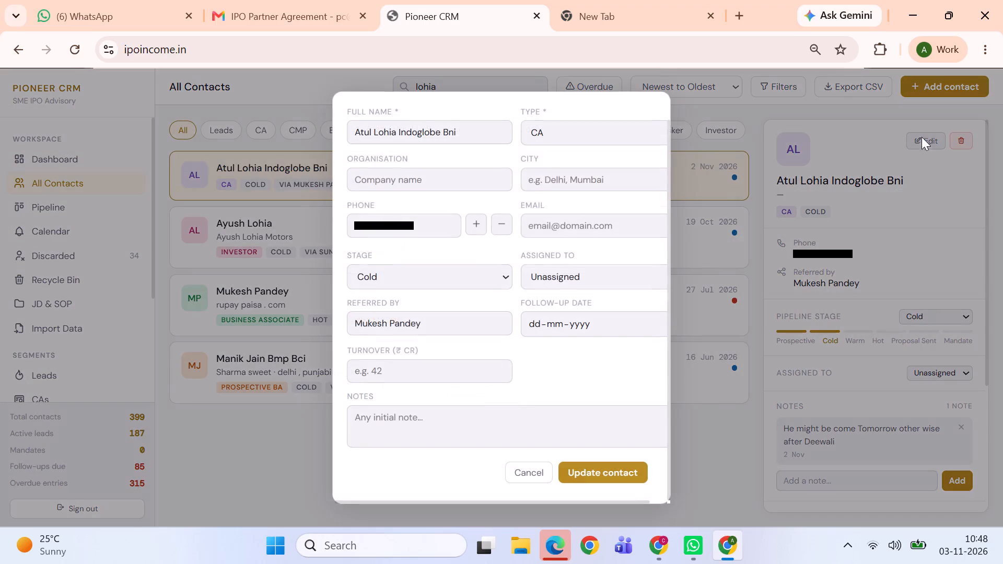
{"action": "left_click", "coordinate": [355, 128]}
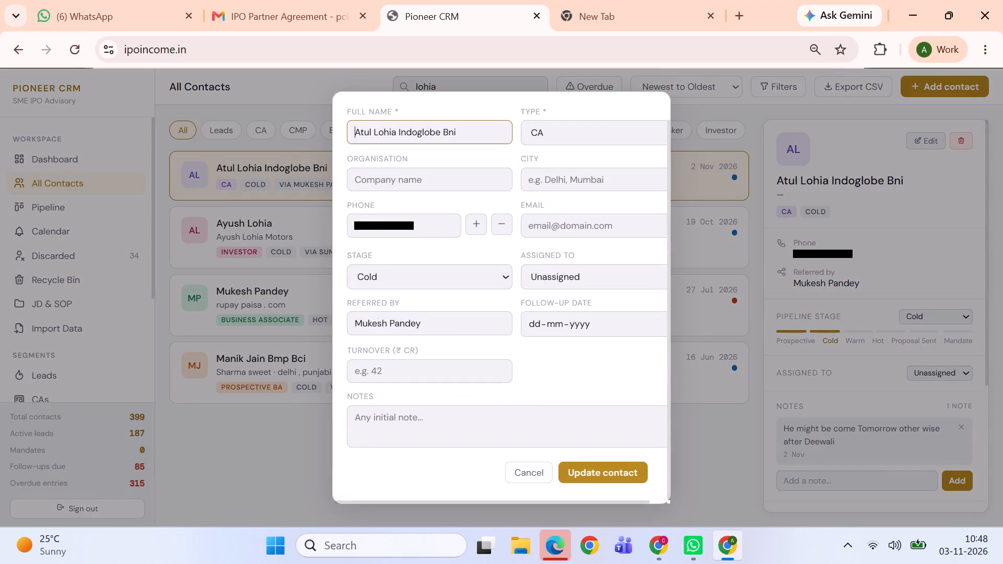
{"action": "type", "text": "CA"}
{"action": "key", "text": "space"}
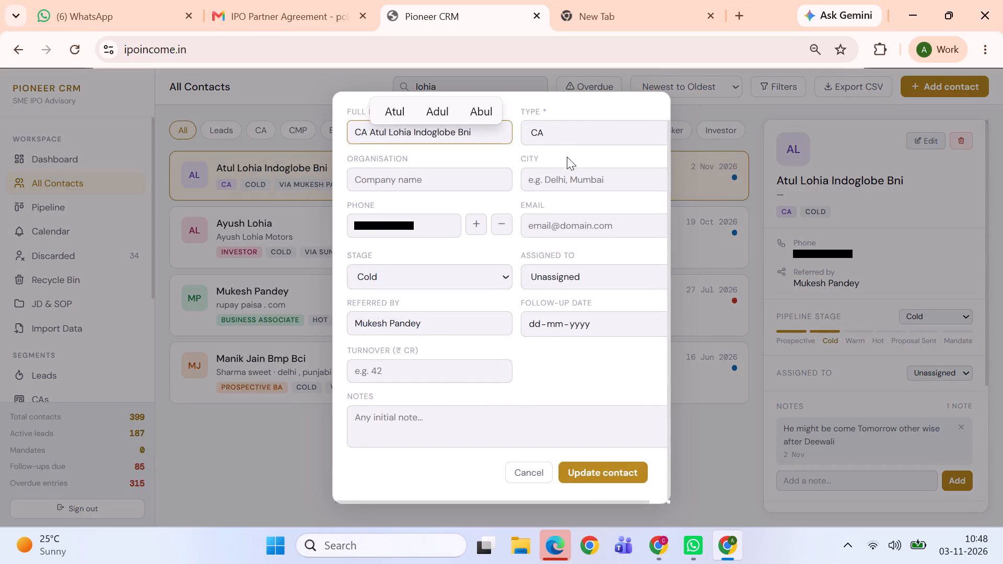
Change the Indoglobe Bni contact's type to Lead and its stage to Warm.
{"action": "left_click", "coordinate": [574, 128]}
{"action": "key", "text": "BackSpace"}
{"action": "key", "text": "BackSpace"}
{"action": "key", "text": "BackSpace"}
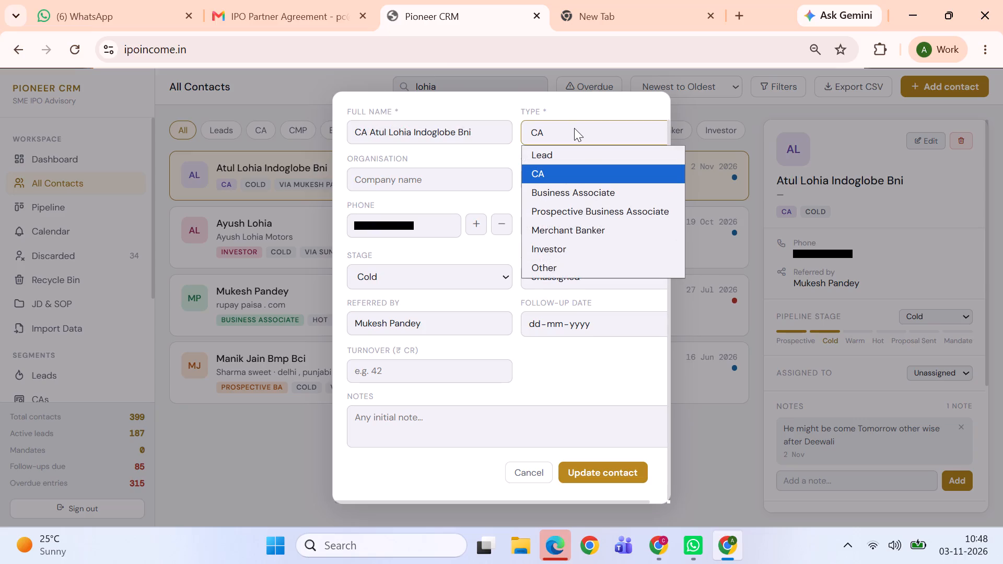
{"action": "left_click", "coordinate": [553, 150]}
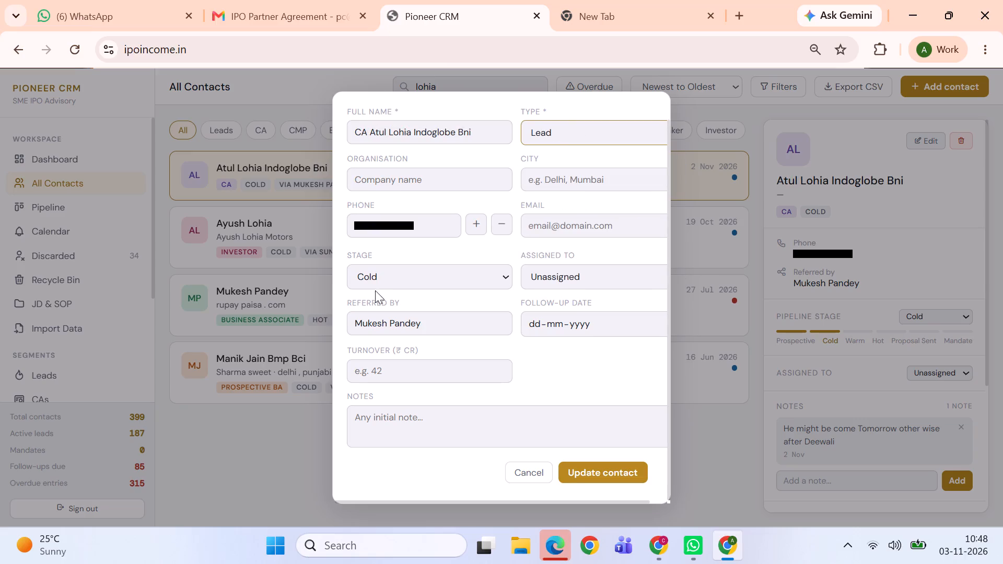
{"action": "left_click", "coordinate": [445, 272]}
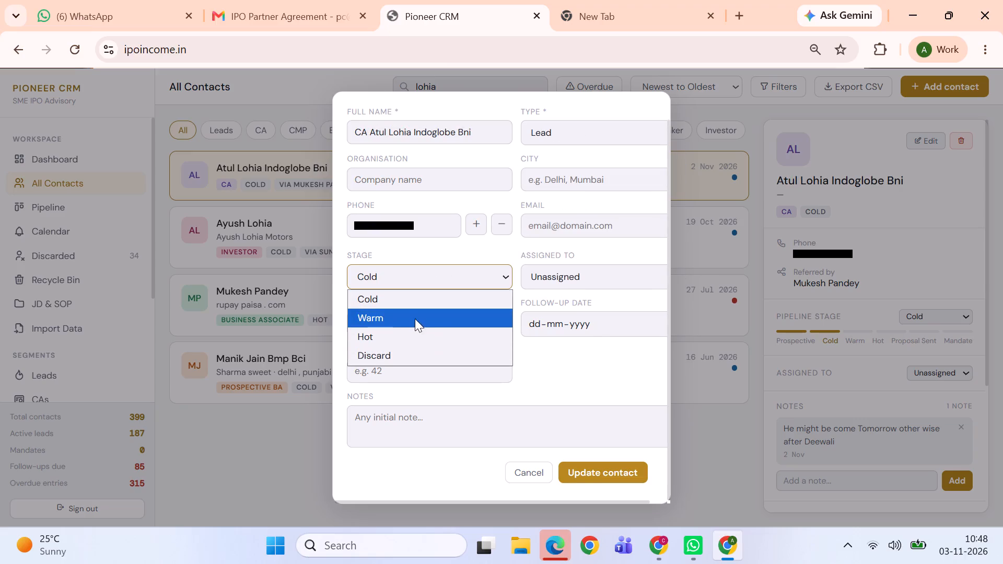
{"action": "left_click", "coordinate": [415, 319]}
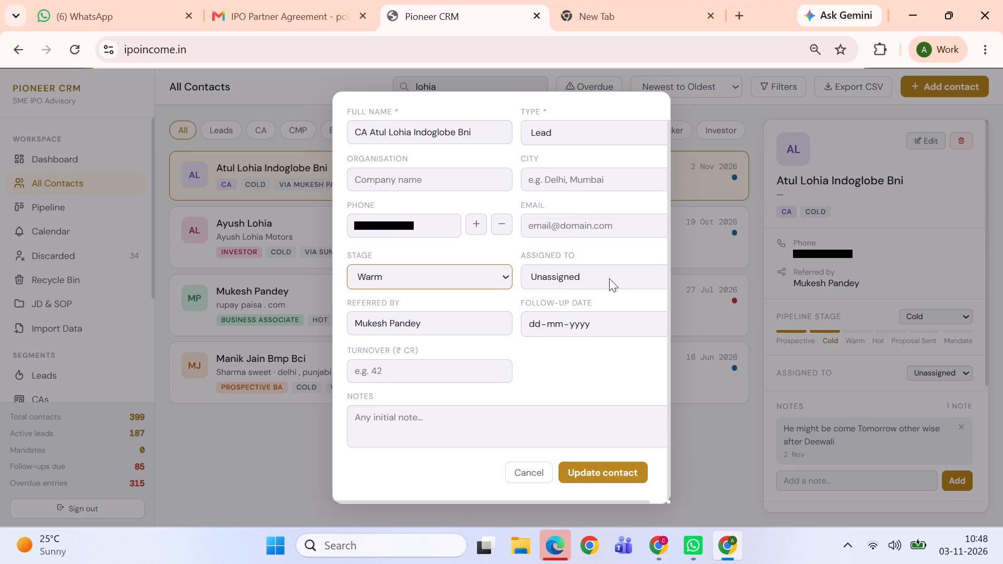
Open the Indoglobe Bni contact's follow-up date for entry.
{"action": "left_click", "coordinate": [555, 321]}
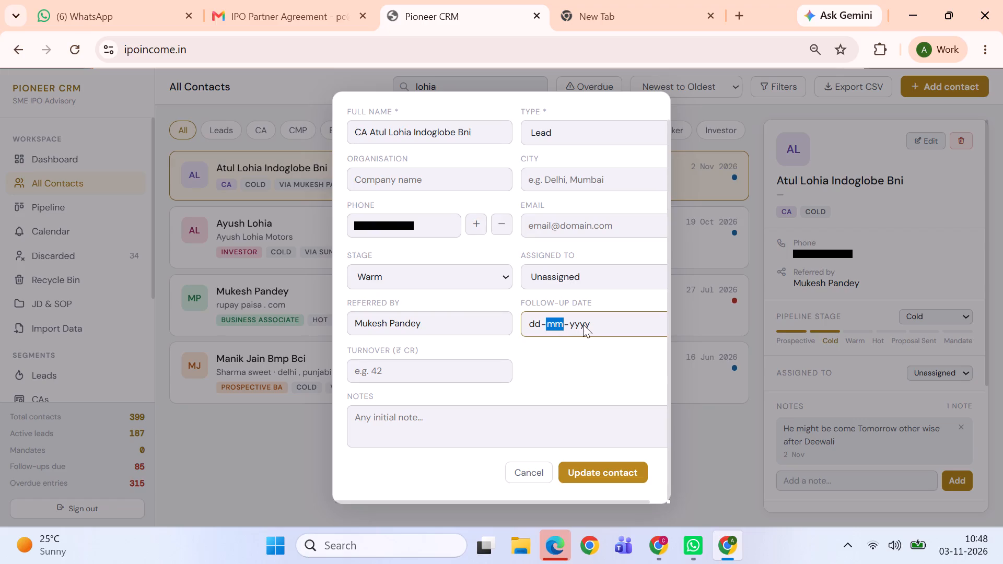
{"action": "left_click", "coordinate": [586, 319]}
{"action": "double_click", "coordinate": [586, 319]}
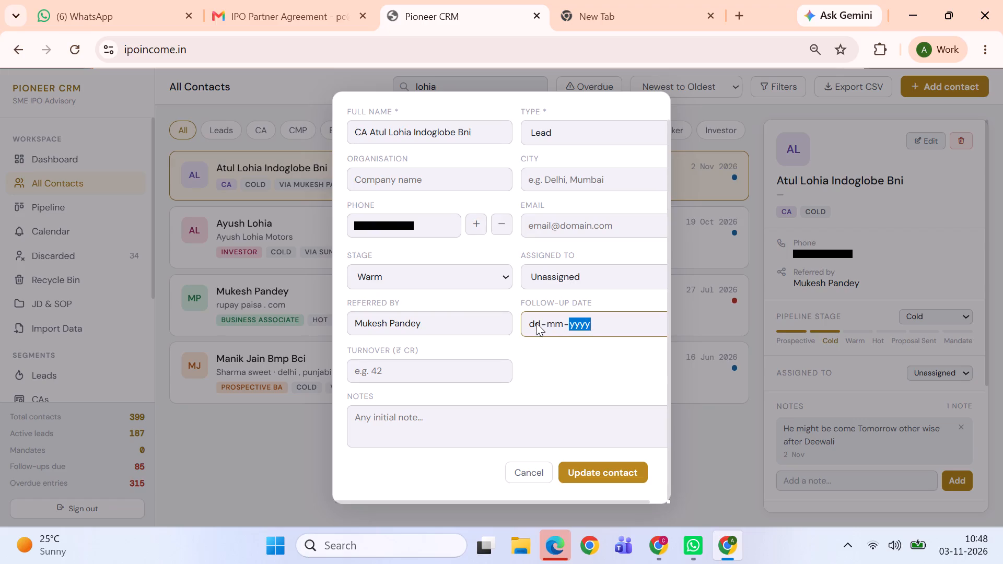
Set the Indoglobe Bni contact's follow-up date to 12-11-2026 and save the updated contact.
{"action": "double_click", "coordinate": [535, 323]}
{"action": "left_click", "coordinate": [550, 329]}
{"action": "key", "text": "BackSpace"}
{"action": "double_click", "coordinate": [593, 322]}
{"action": "scroll", "coordinate": [594, 321], "scroll_direction": "left", "scroll_amount": 3}
{"action": "left_click", "coordinate": [652, 325]}
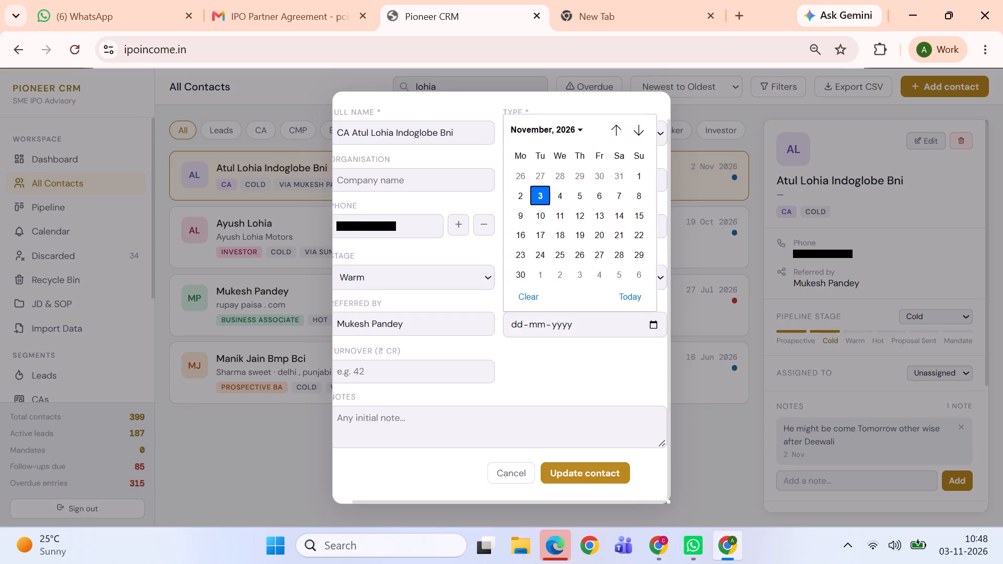
{"action": "left_click", "coordinate": [582, 213]}
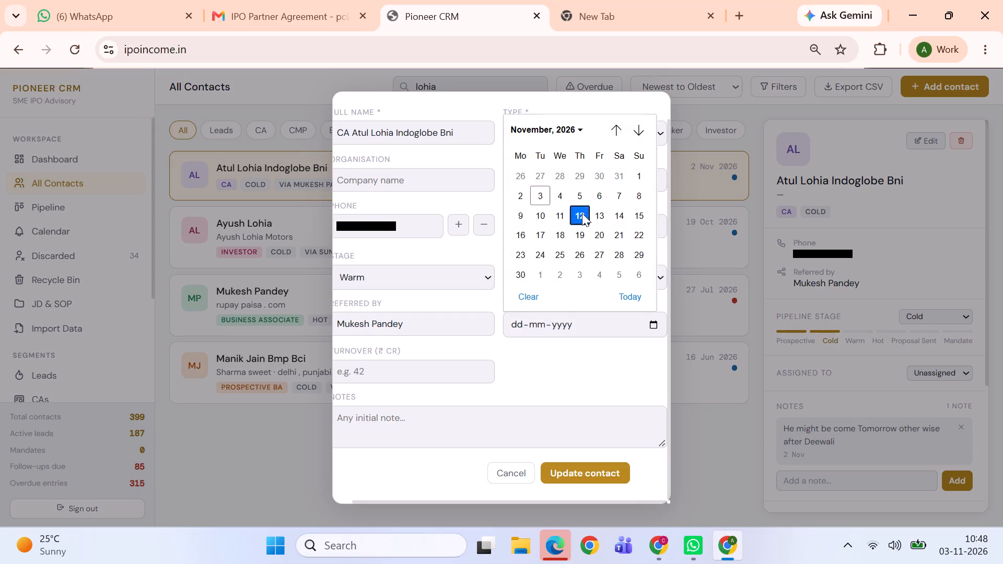
{"action": "left_click", "coordinate": [575, 470]}
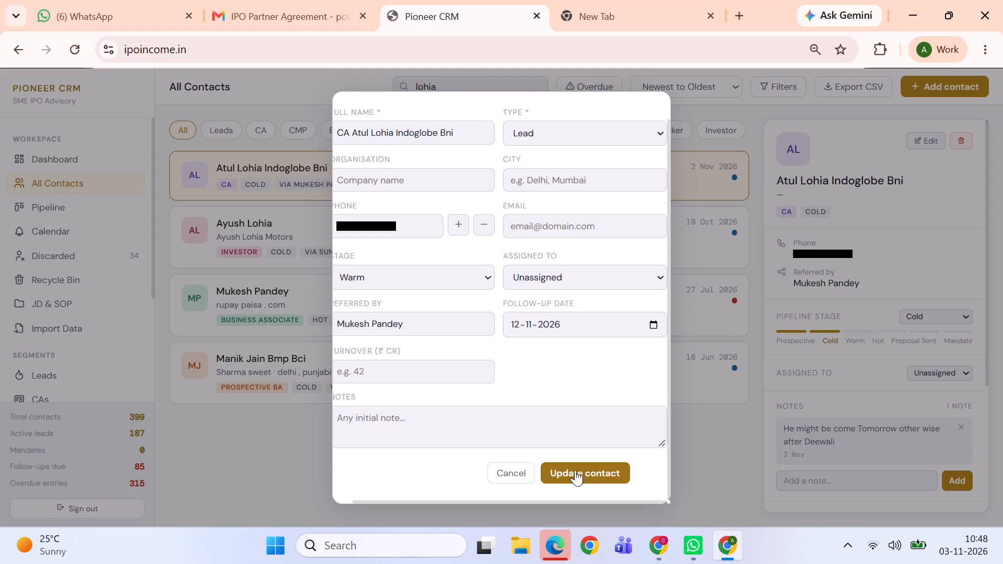
Clear the "lohia" search term from the contact search.
{"action": "scroll", "coordinate": [899, 443], "scroll_direction": "down", "scroll_amount": 2}
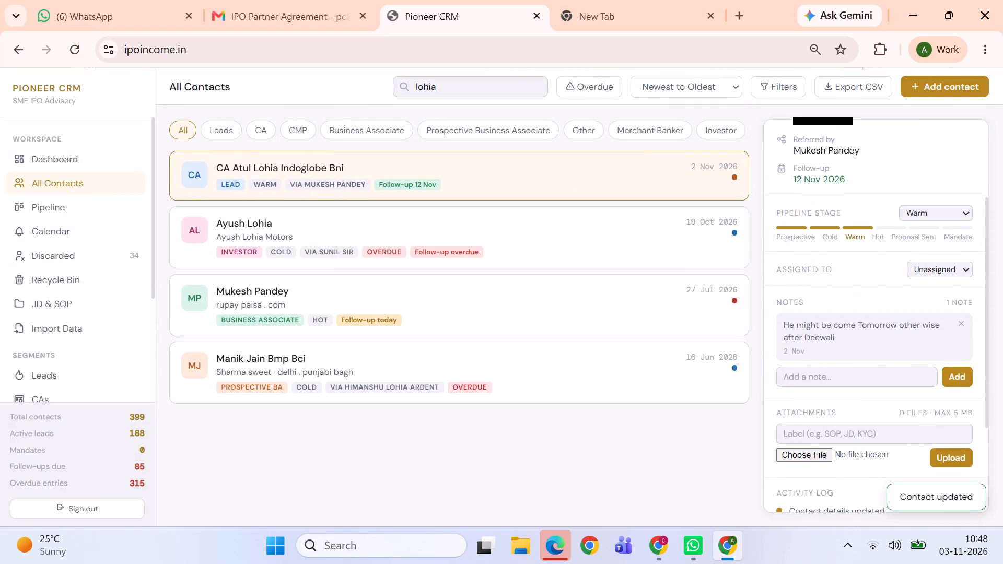
{"action": "scroll", "coordinate": [854, 329], "scroll_direction": "up", "scroll_amount": 1}
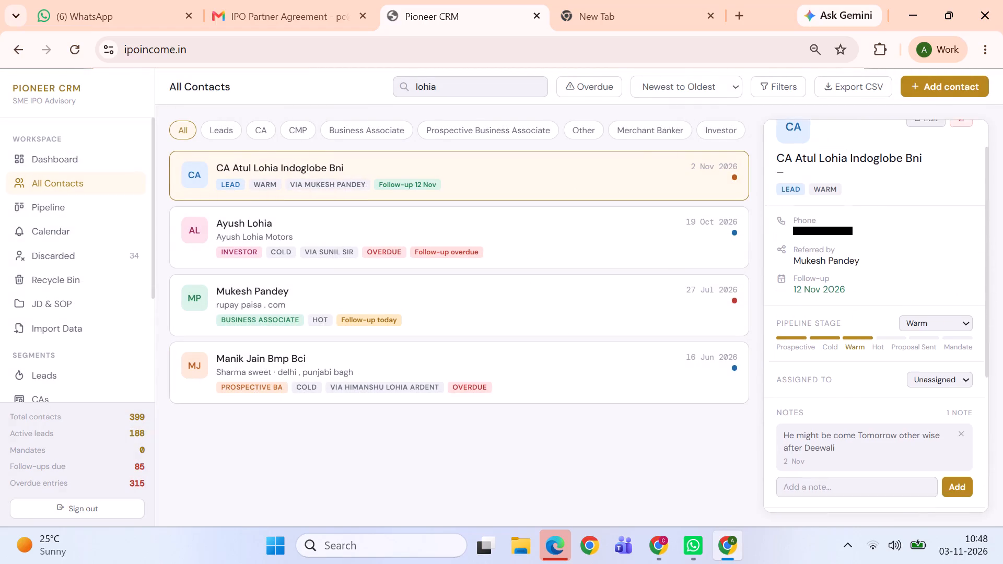
{"action": "scroll", "coordinate": [854, 329], "scroll_direction": "up", "scroll_amount": 1}
{"action": "left_click", "coordinate": [476, 83]}
{"action": "key", "text": "BackSpace"}
{"action": "key", "text": "BackSpace"}
{"action": "key", "text": "BackSpace"}
{"action": "key", "text": "BackSpace"}
{"action": "key", "text": "BackSpace"}
{"action": "key", "text": "BackSpace"}
{"action": "key", "text": "BackSpace"}
{"action": "key", "text": "BackSpace"}
{"action": "key", "text": "BackSpace"}
{"action": "key", "text": "BackSpace"}
{"action": "key", "text": "BackSpace"}
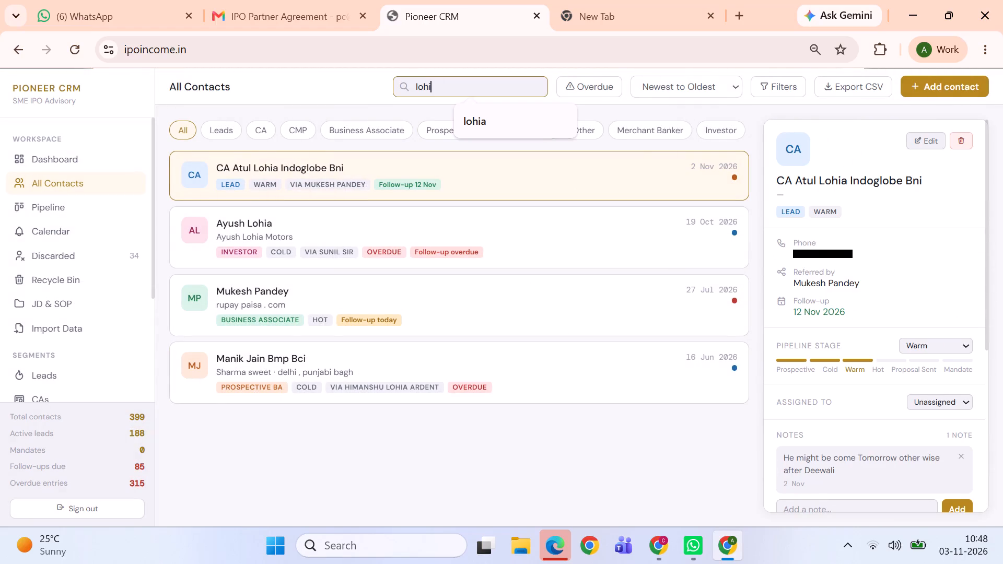